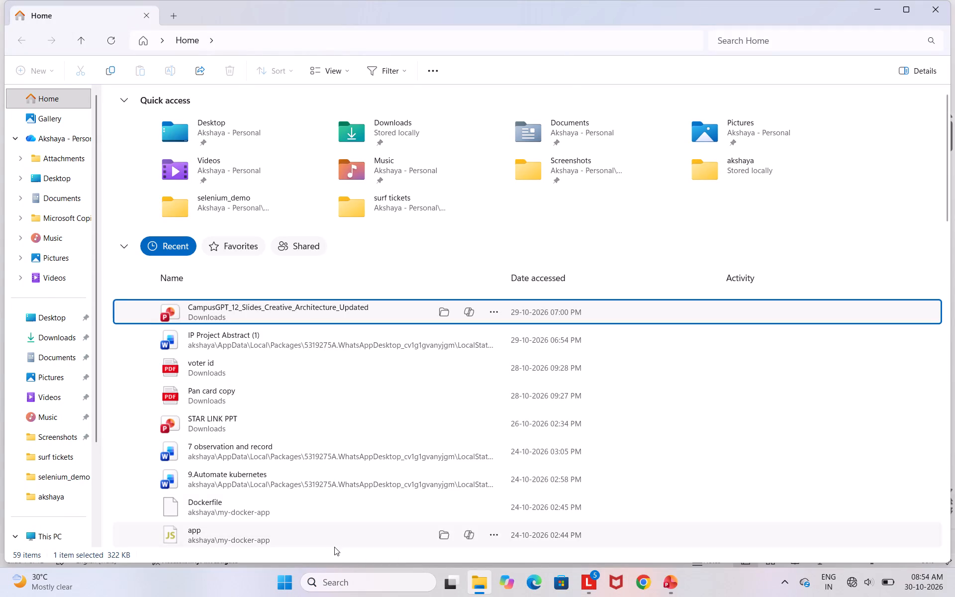
Close the file browser window to bring up the CampusGPT presentation.
left_click(380, 583)
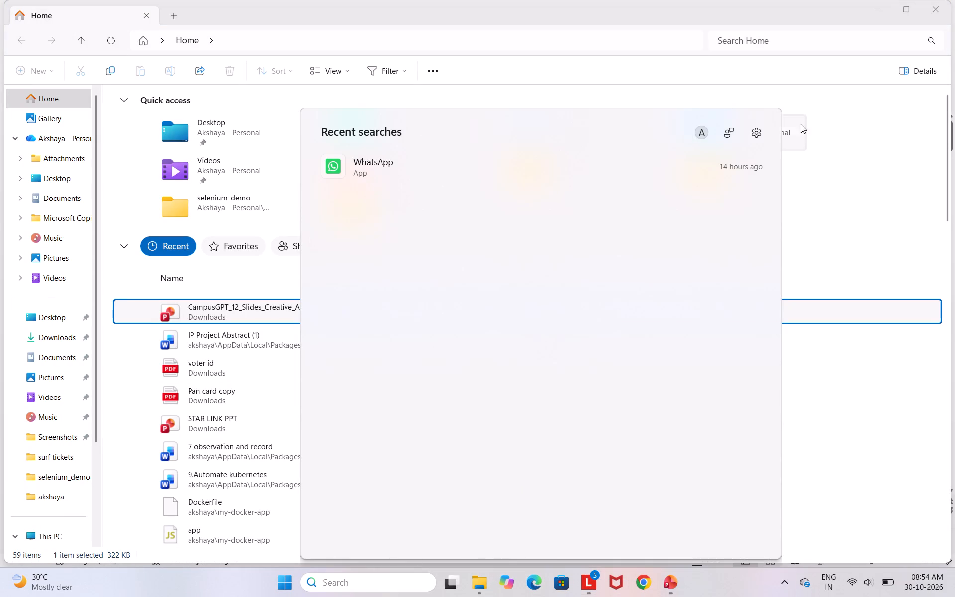
left_click(837, 163)
left_click(929, 11)
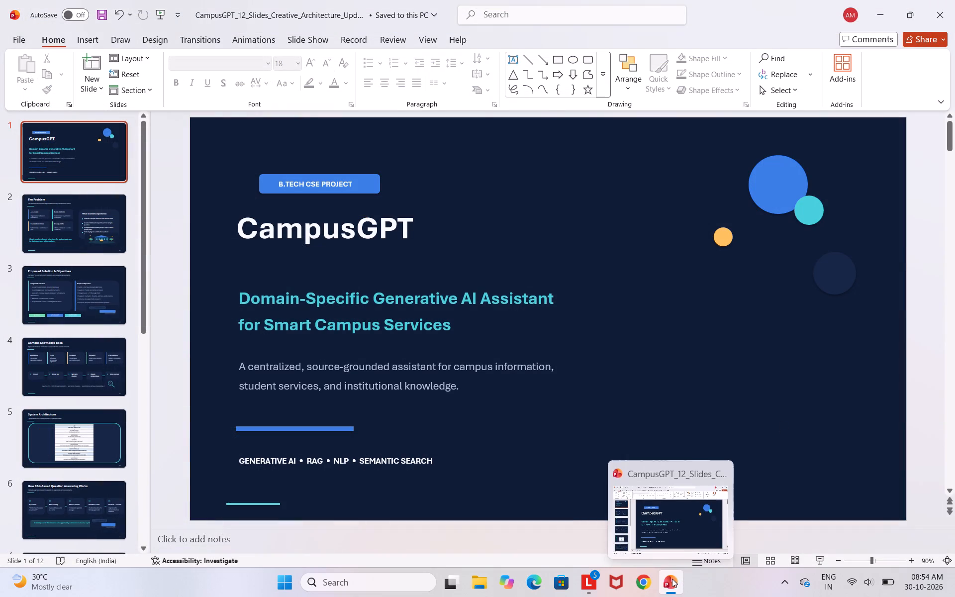
Open the recent presentation RTRP presentation (1) (1) (1) from Downloads.
left_click(22, 41)
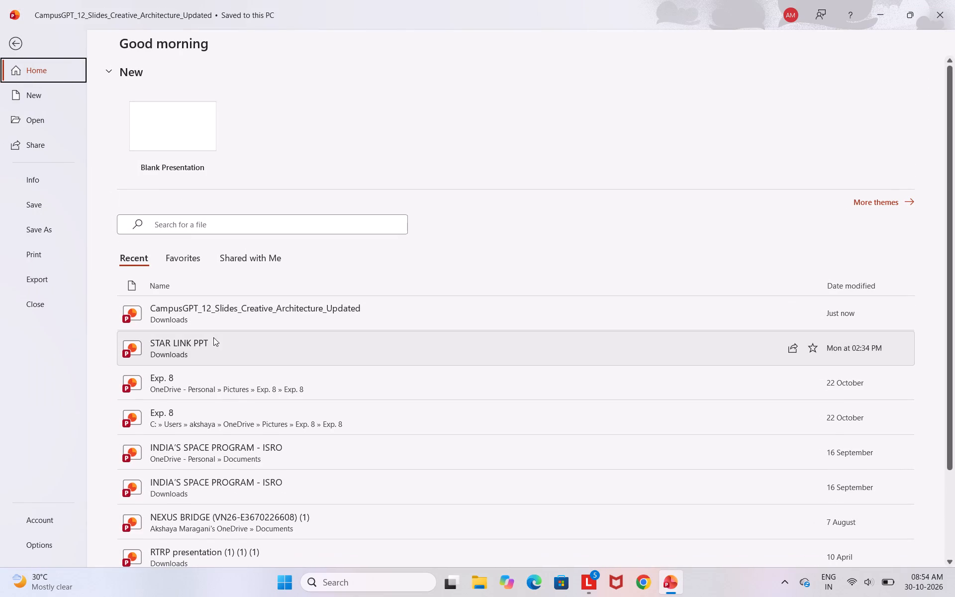
scroll(215, 446, "down", 2)
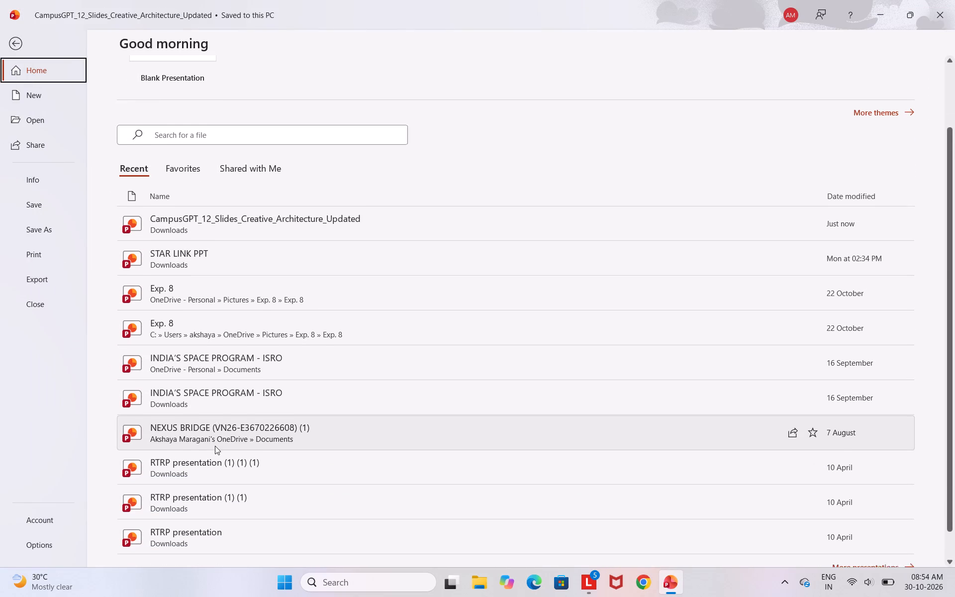
scroll(215, 446, "down", 1)
left_click(228, 437)
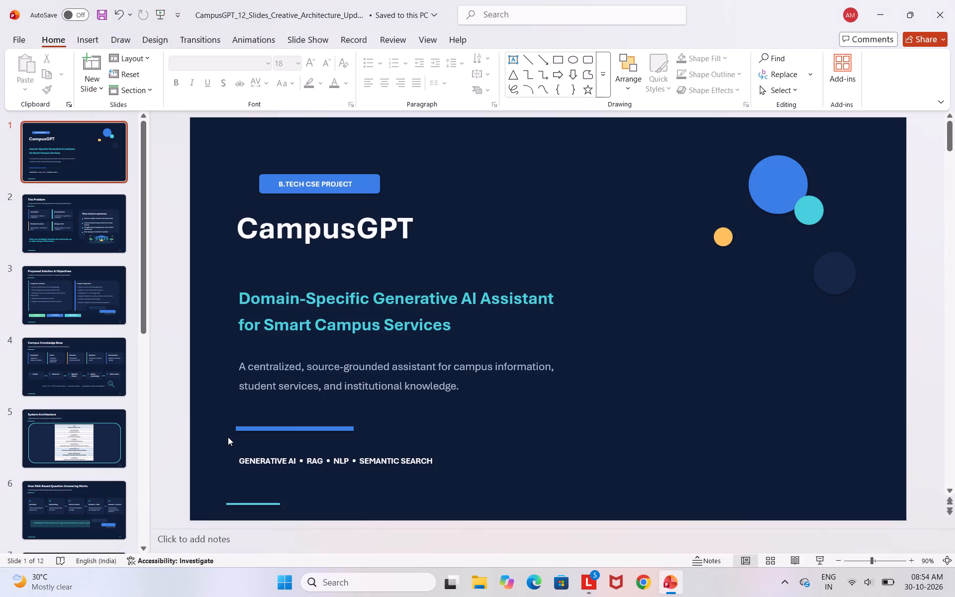
Copy the Vignan Institute header banner from the RTRP title slide and paste it onto slide 1 of the CampusGPT presentation.
left_click(361, 162)
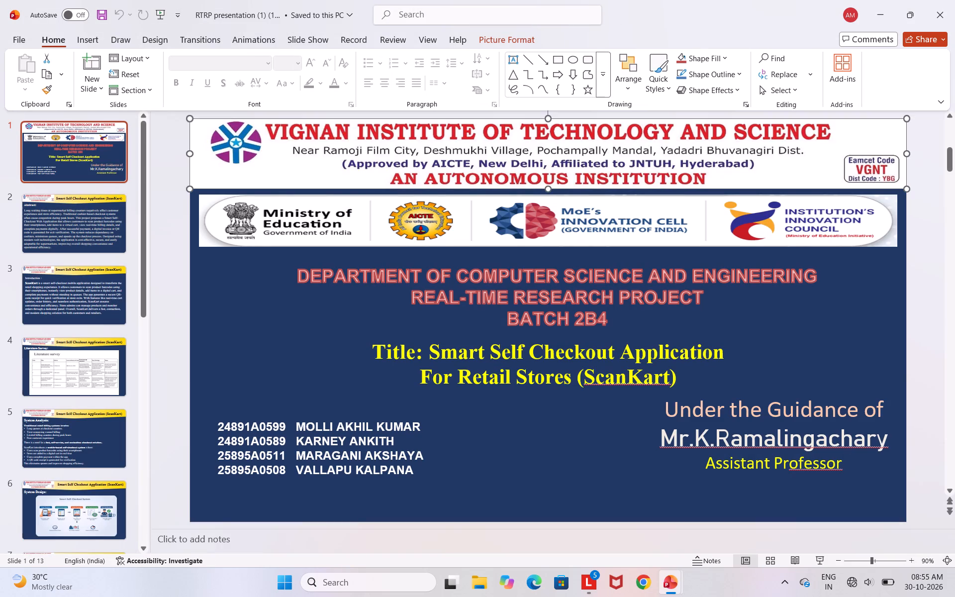
key("ctrl+c")
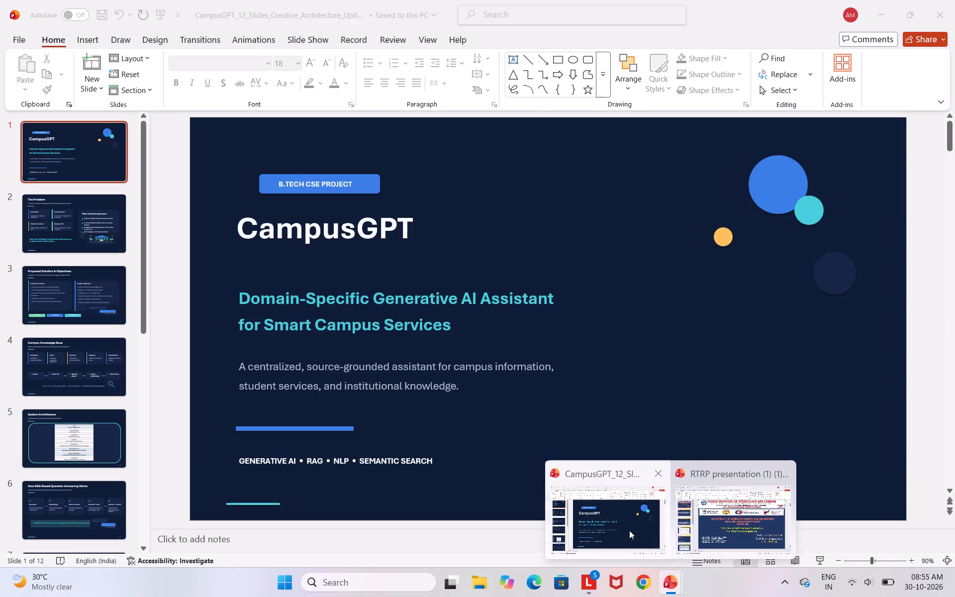
left_click(629, 530)
left_click(486, 155)
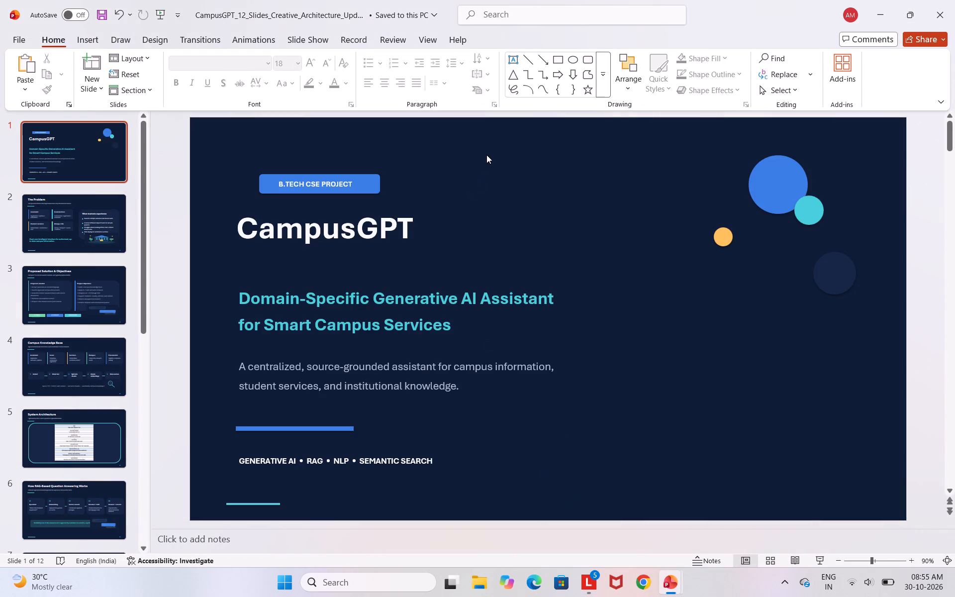
key("ctrl+v")
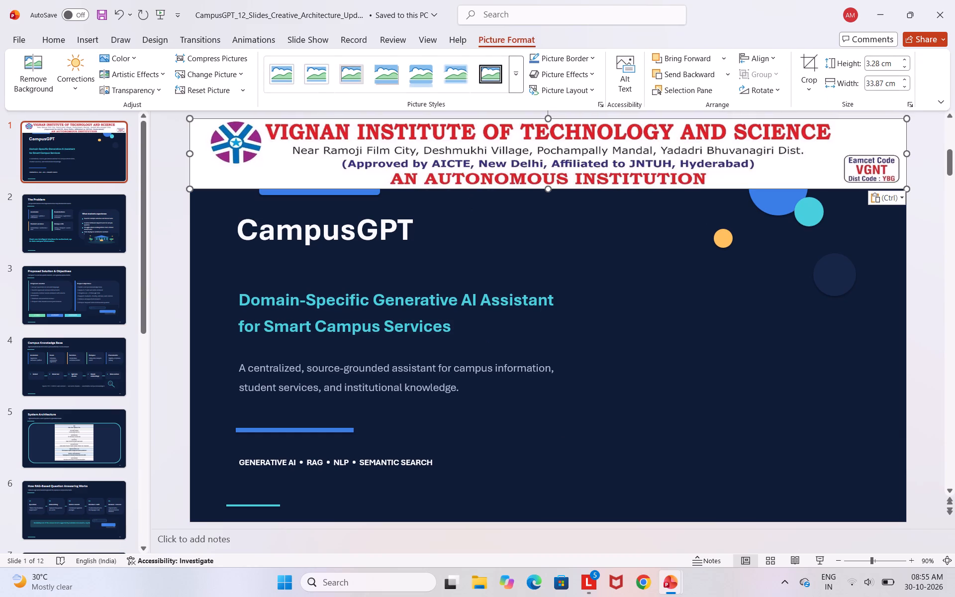
Shorten the CampusGPT title box from its bottom edge and move it down to just above the subtitle.
left_click(375, 232)
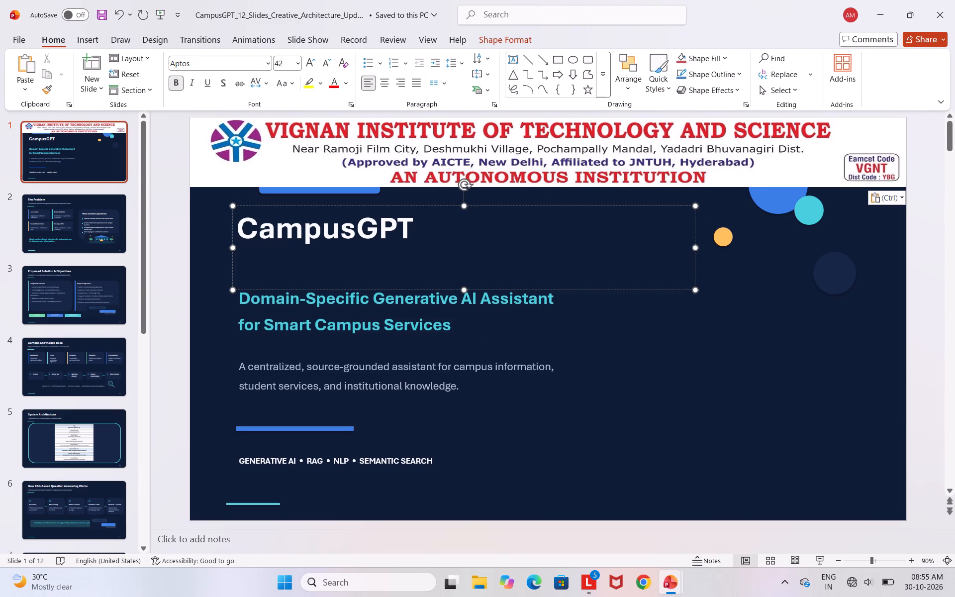
left_click_drag(463, 288, 461, 265)
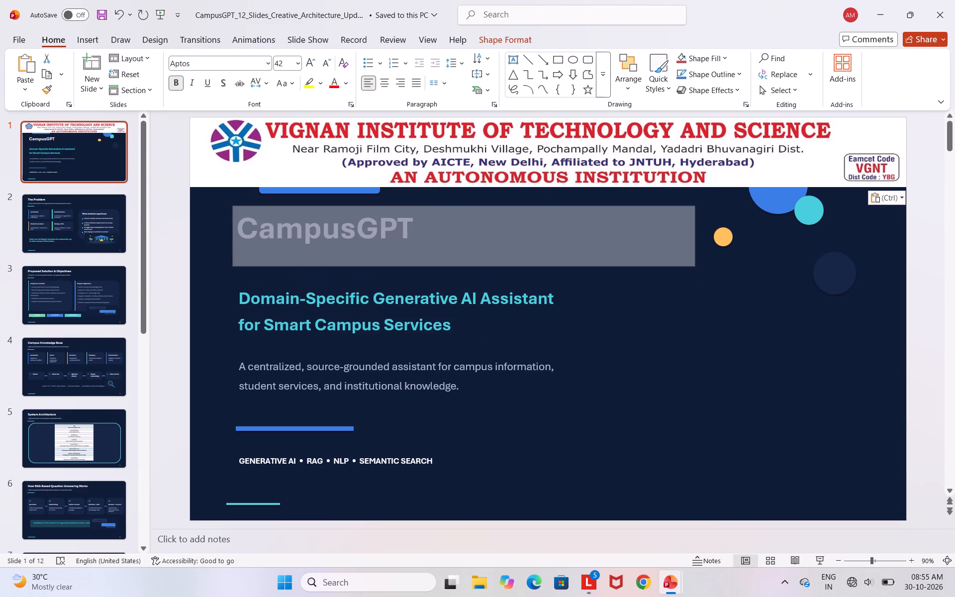
left_click_drag(461, 265, 461, 257)
left_click_drag(451, 225, 455, 250)
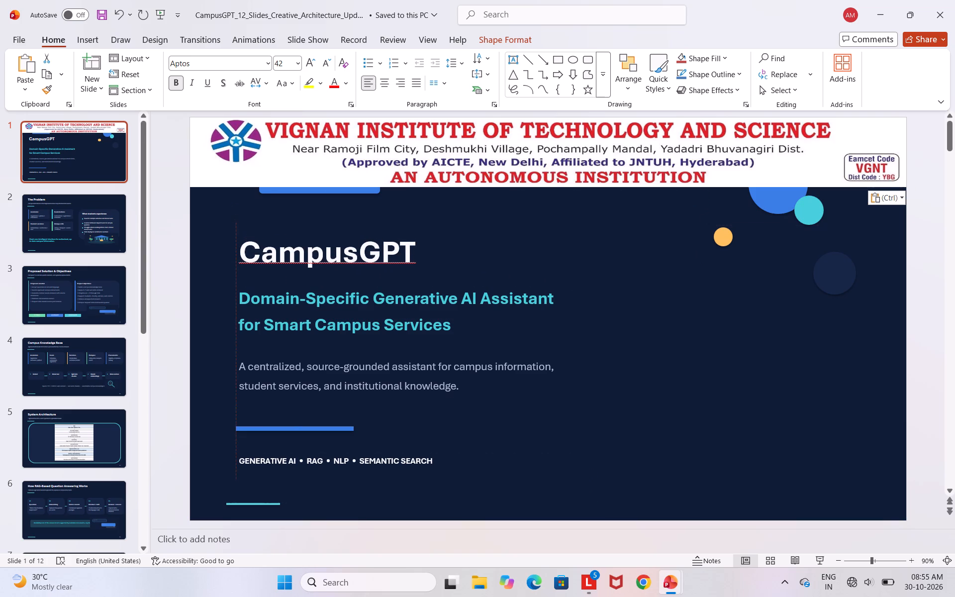
left_click_drag(455, 250, 455, 255)
Shift the banner up and move the blue badge with its B.TECH CSE PROJECT label down below it.
left_click_drag(375, 190, 375, 216)
left_click_drag(410, 173, 410, 154)
left_click_drag(343, 184, 342, 220)
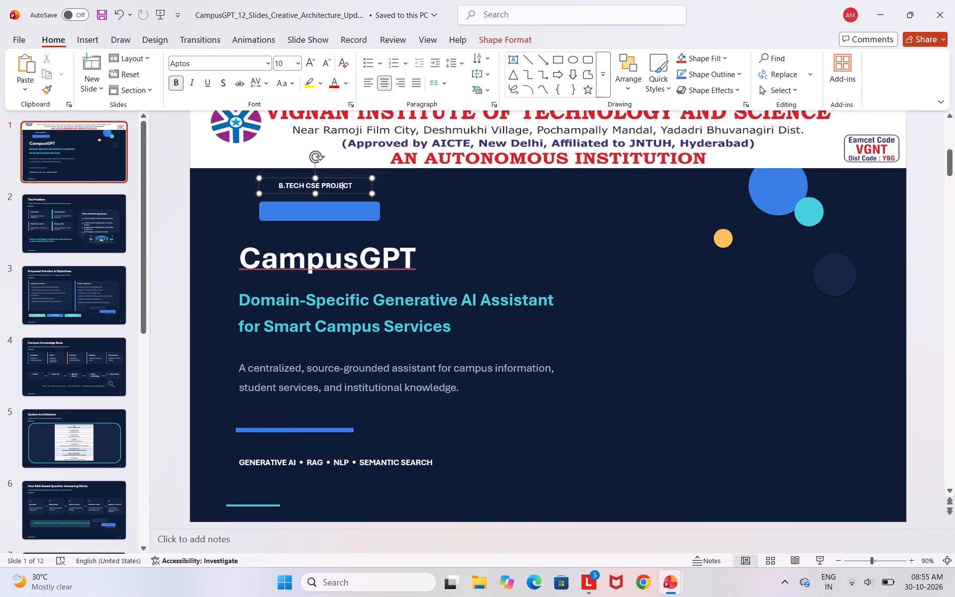
left_click_drag(342, 220, 342, 219)
left_click_drag(331, 191, 332, 220)
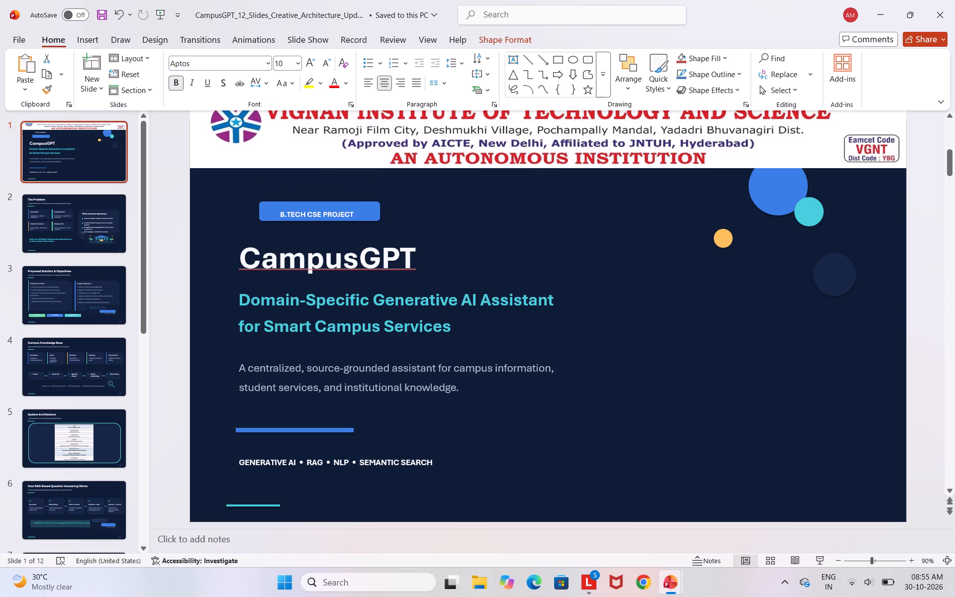
left_click_drag(332, 220, 332, 216)
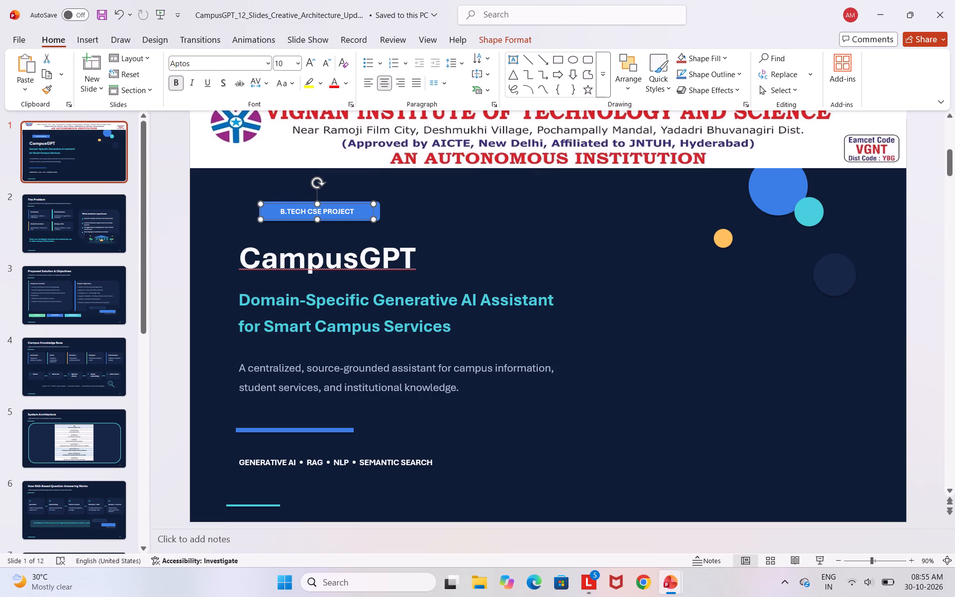
Lower the B.TECH CSE PROJECT label and its blue badge further, placing them just above the CampusGPT title.
left_click(379, 214)
left_click(379, 214)
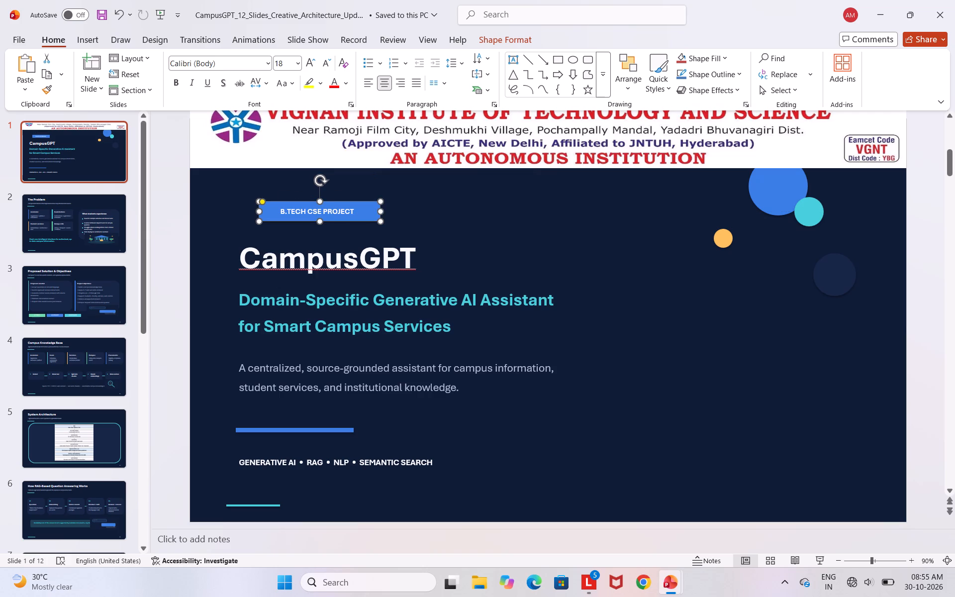
left_click_drag(371, 214, 370, 228)
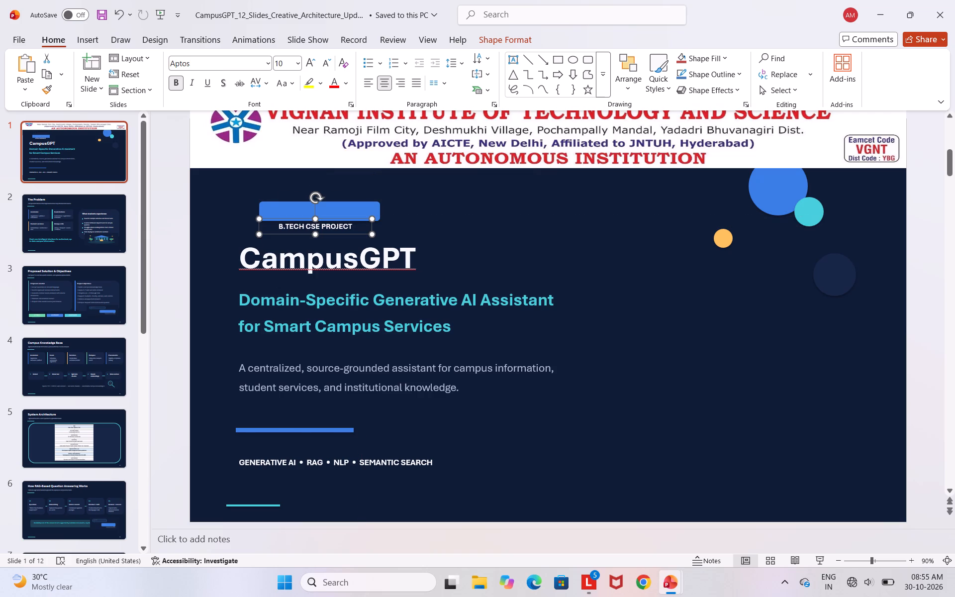
left_click(357, 208)
left_click_drag(357, 208, 355, 228)
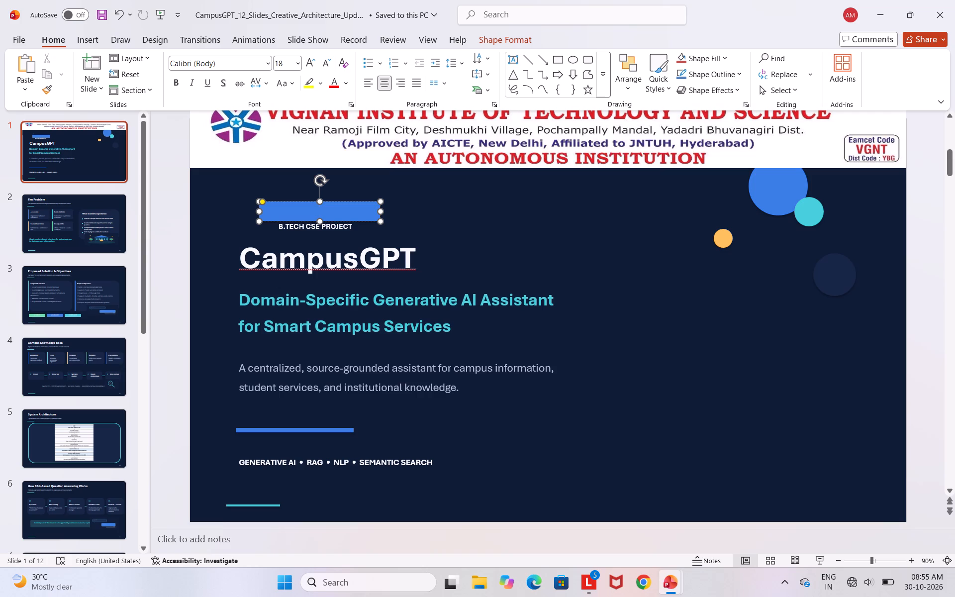
left_click_drag(361, 208, 359, 225)
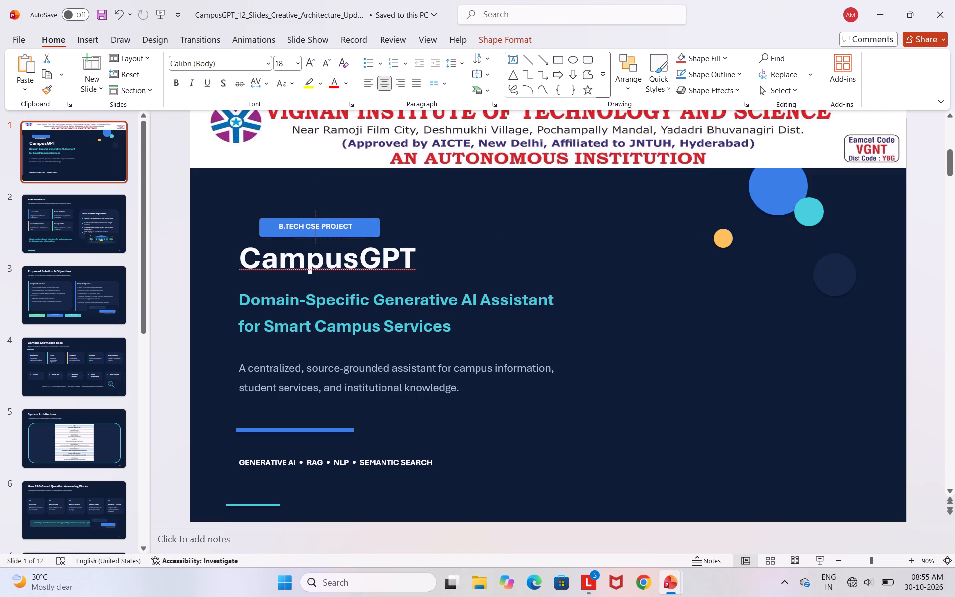
left_click_drag(359, 225, 359, 227)
Move the institute banner back down so it aligns with the top edge of slide 1.
left_click(378, 154)
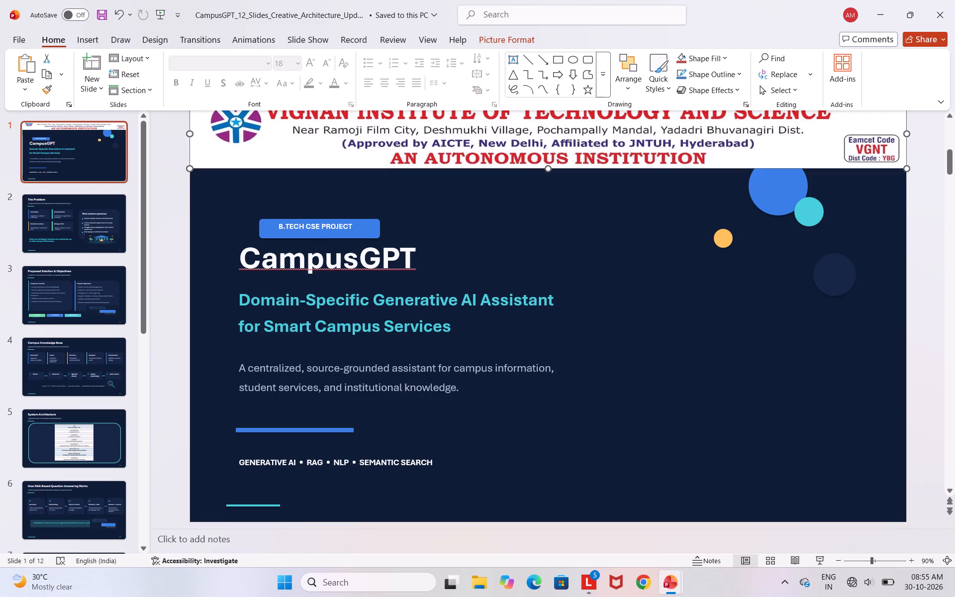
left_click_drag(378, 154, 379, 178)
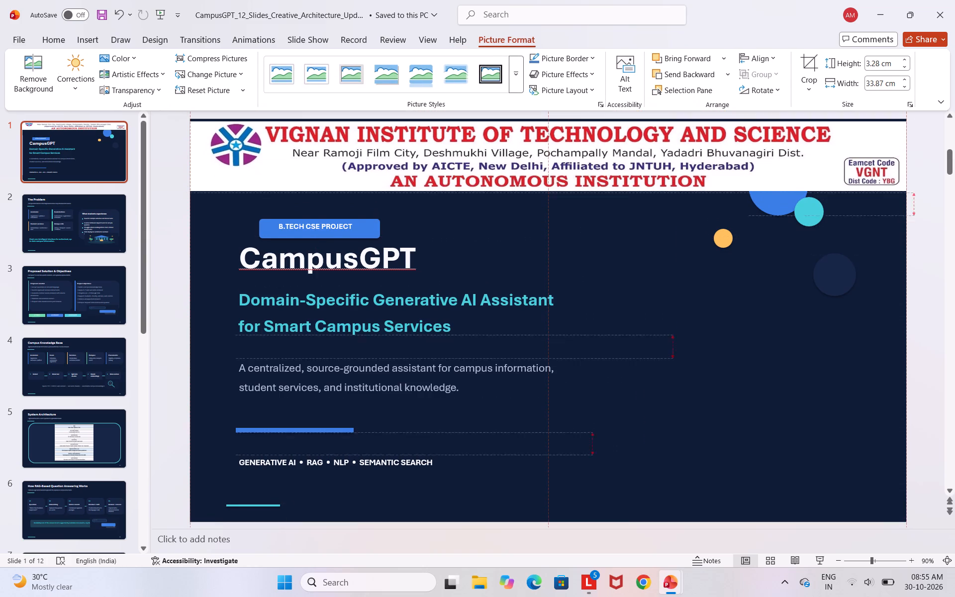
left_click_drag(379, 178, 378, 175)
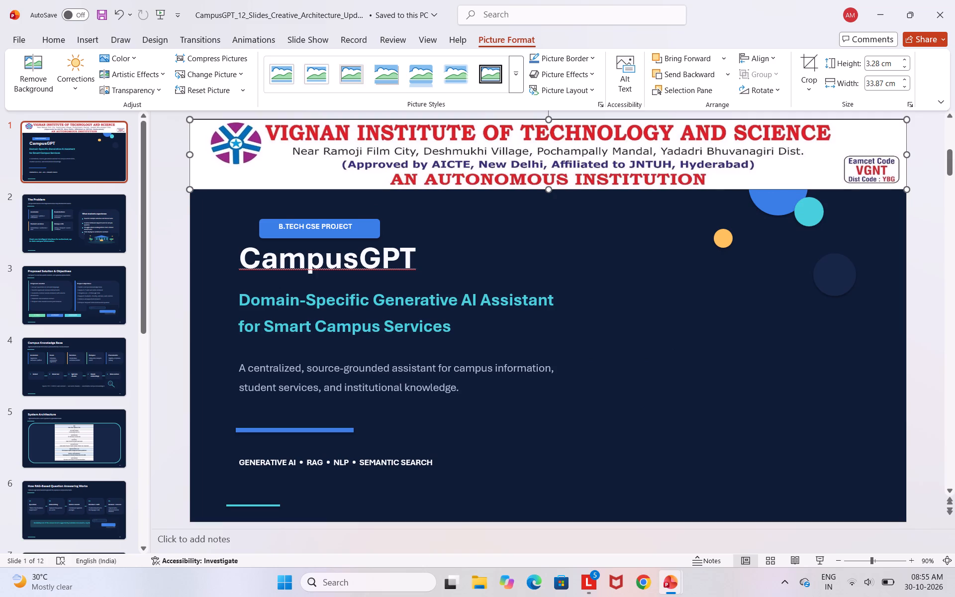
left_click(506, 266)
Move the large blue circle and the overlapping teal circle down, clear of the banner.
left_click(756, 210)
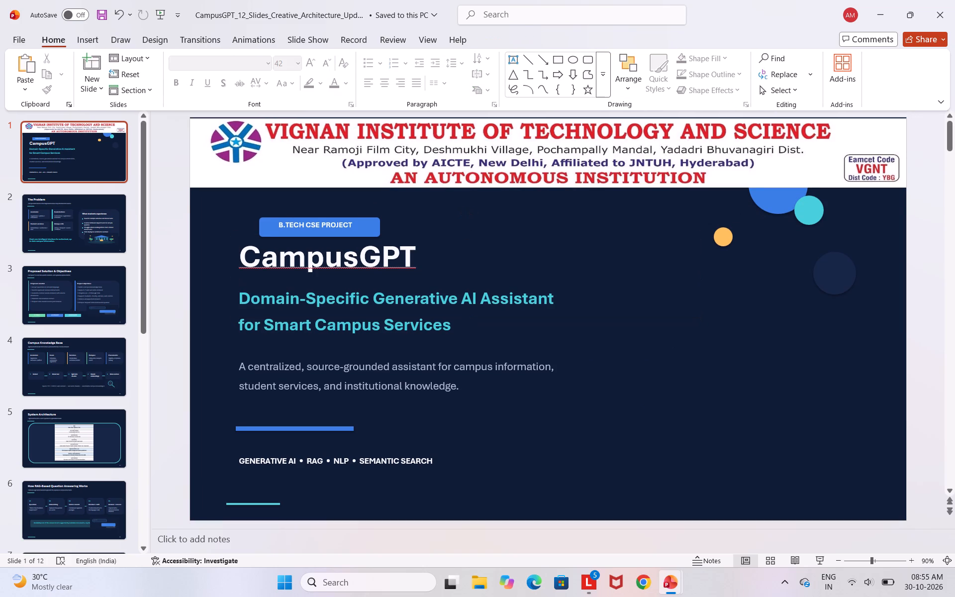
left_click(779, 199)
left_click_drag(779, 199, 779, 262)
left_click(811, 207)
left_click_drag(811, 207, 820, 236)
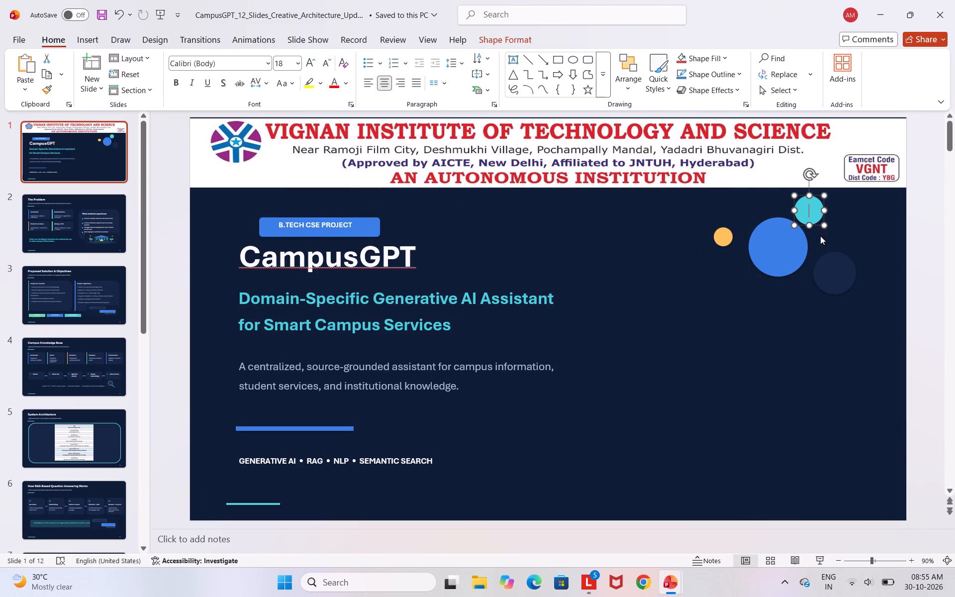
left_click_drag(820, 236, 822, 255)
left_click_drag(816, 220, 820, 258)
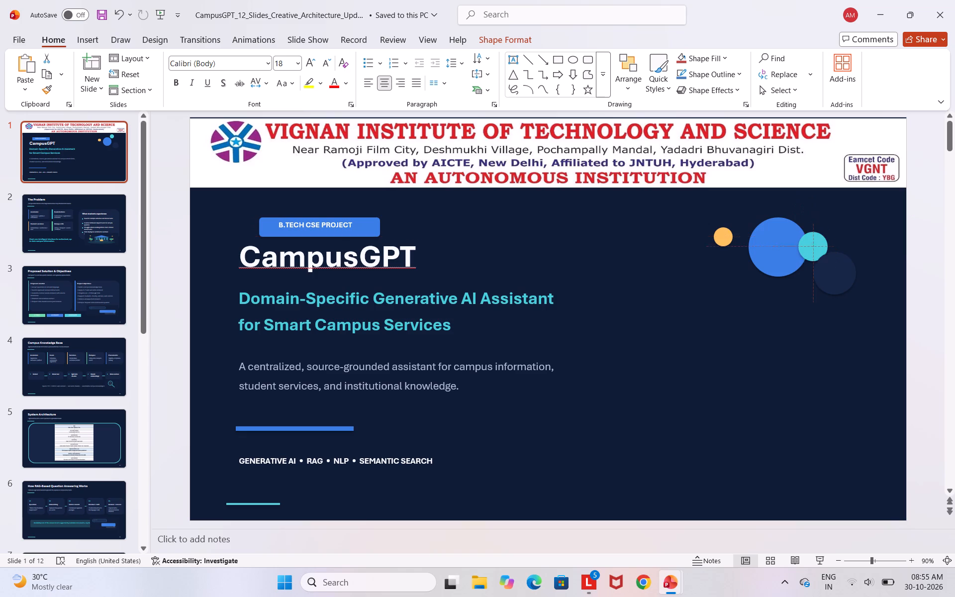
left_click_drag(820, 258, 817, 282)
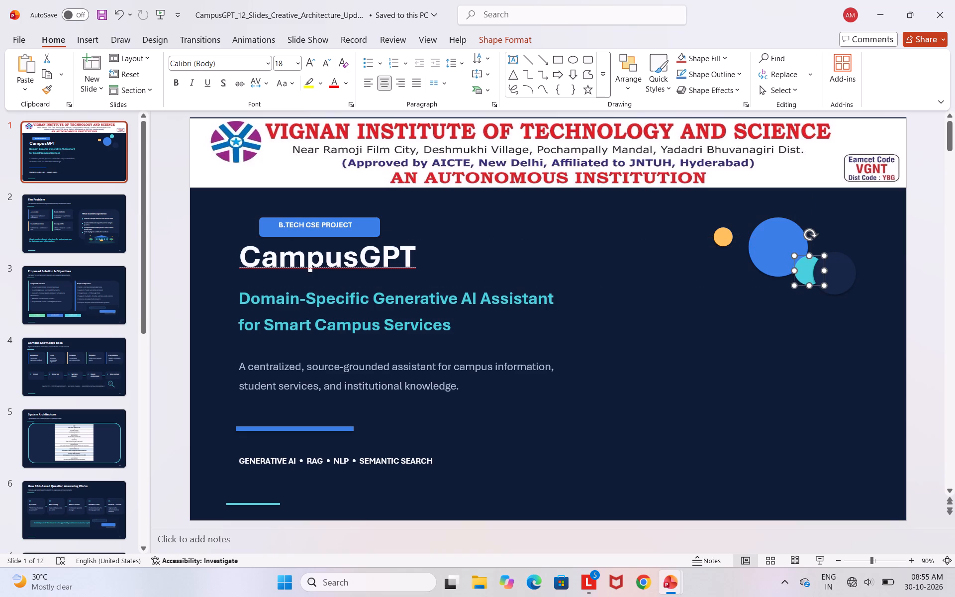
double_click(776, 260)
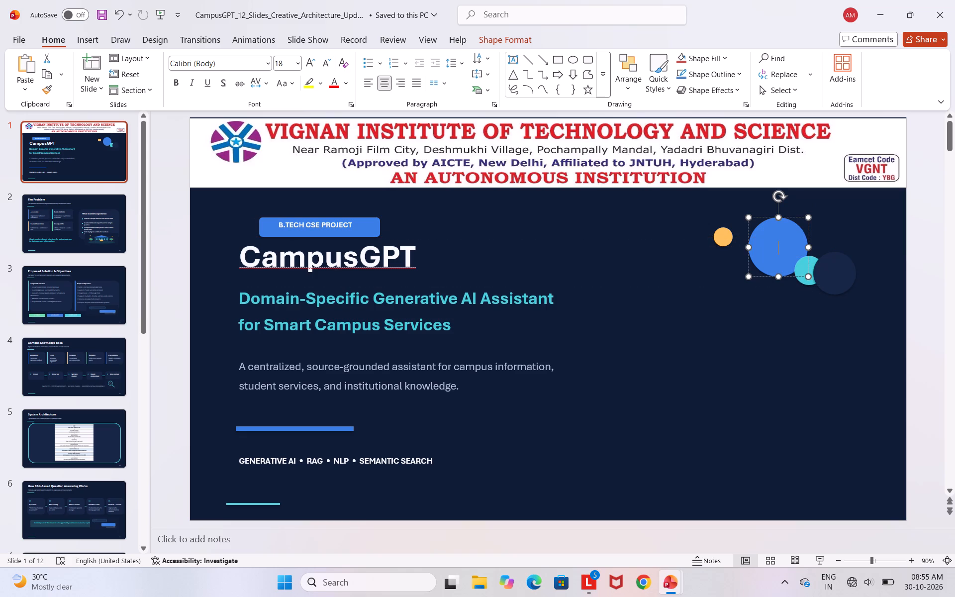
left_click(778, 258)
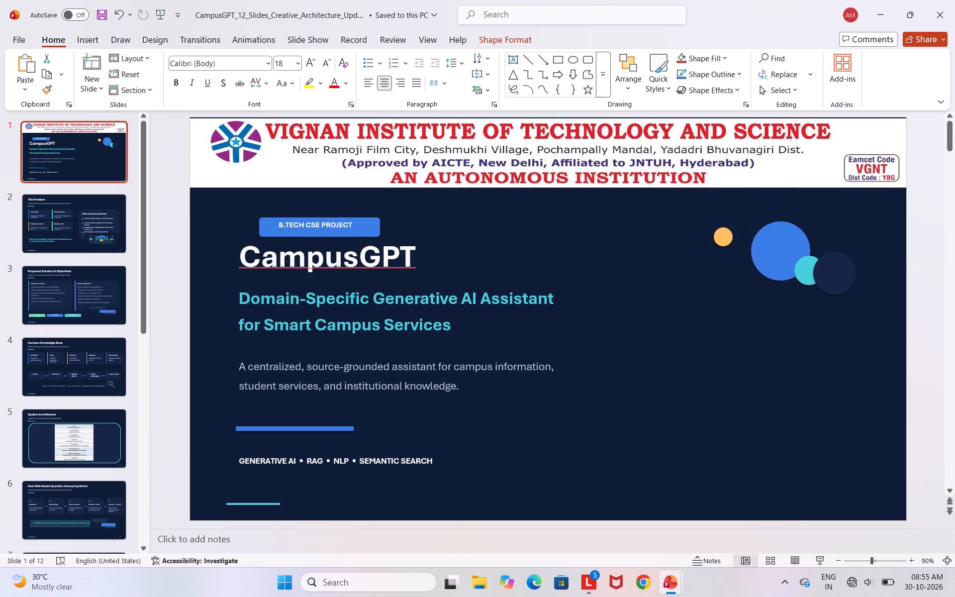
Move the dark navy circle below the teal one and the small orange circle below and beside the blue one.
left_click(839, 282)
left_click_drag(839, 282, 828, 347)
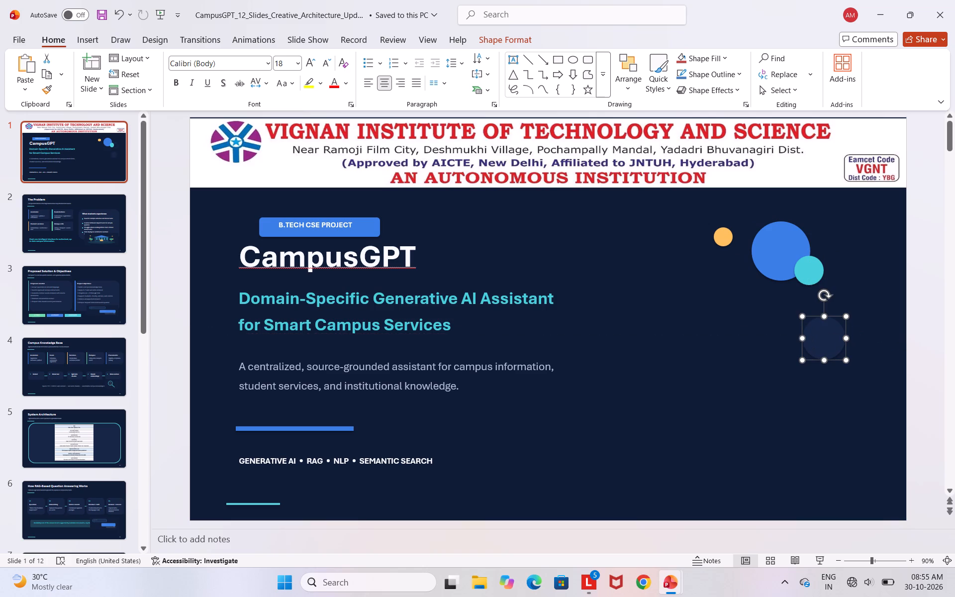
left_click_drag(724, 236, 730, 296)
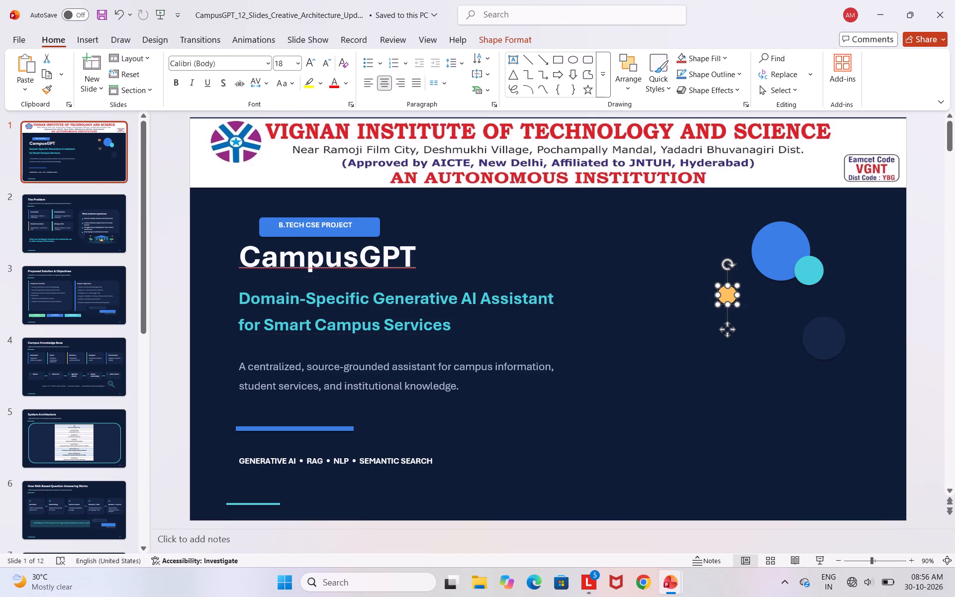
left_click(630, 368)
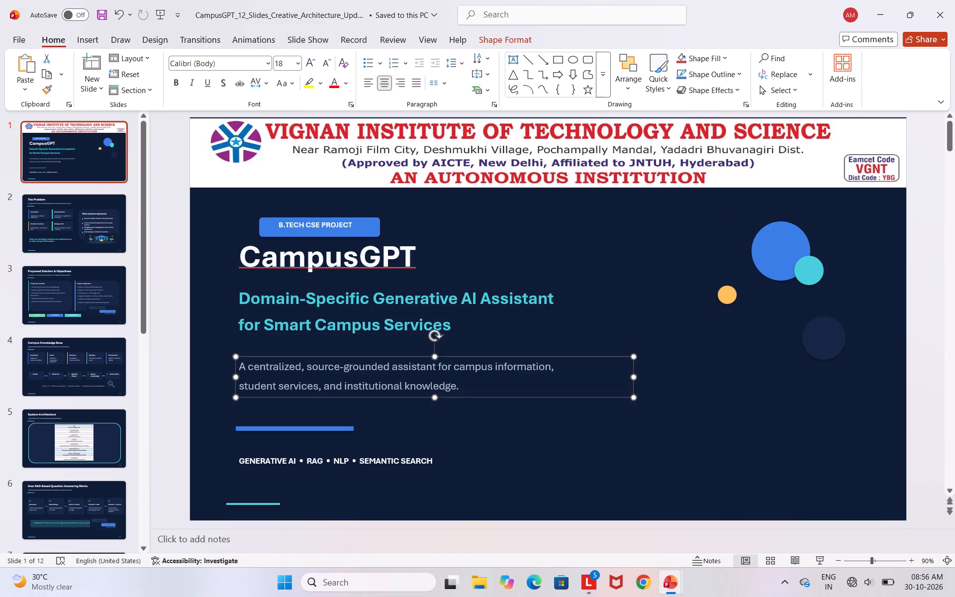
left_click(529, 468)
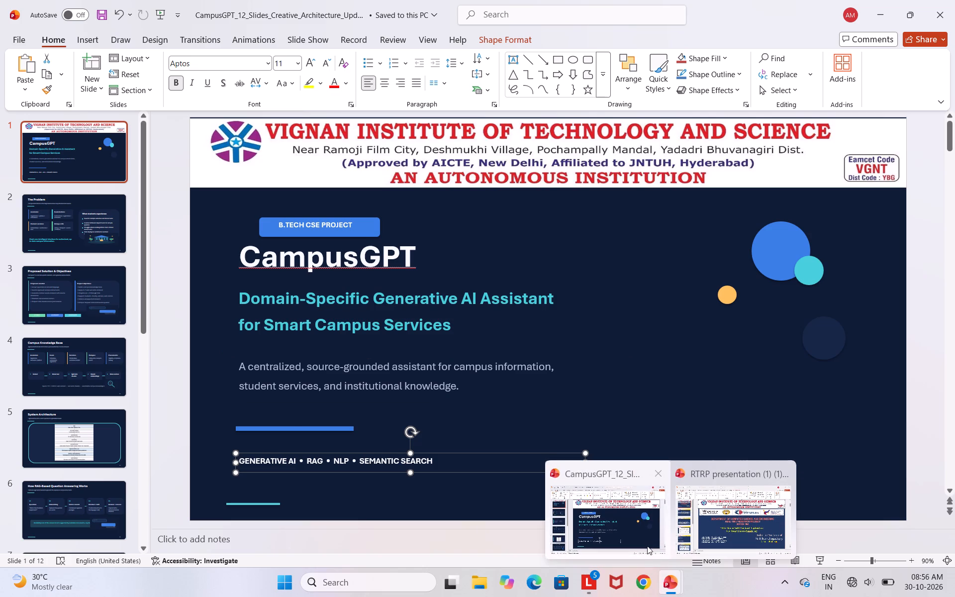
Copy the ministry and AICTE logo strip from the RTRP presentation's title slide and return to the CampusGPT presentation.
left_click(716, 541)
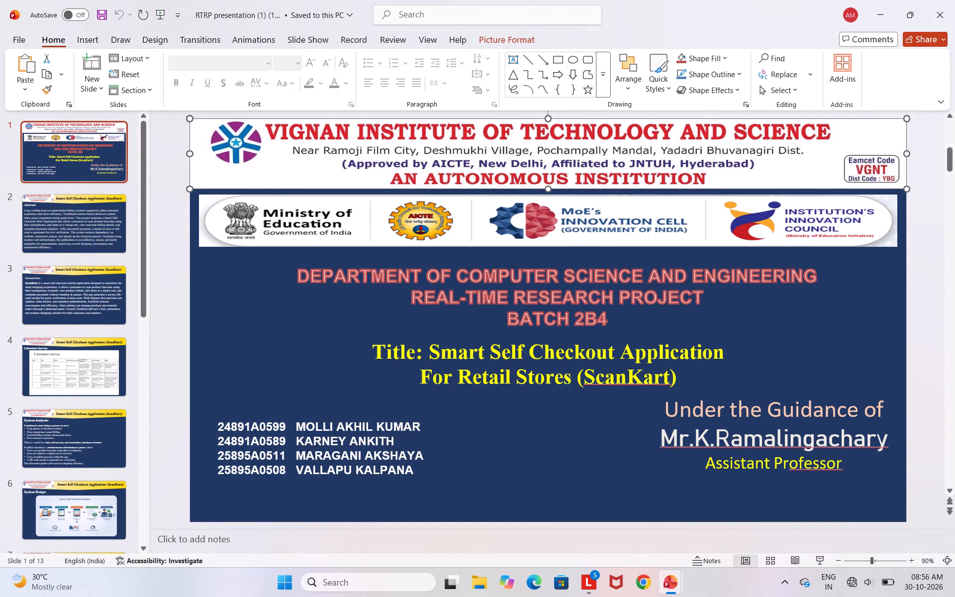
left_click(469, 228)
key("ctrl+c")
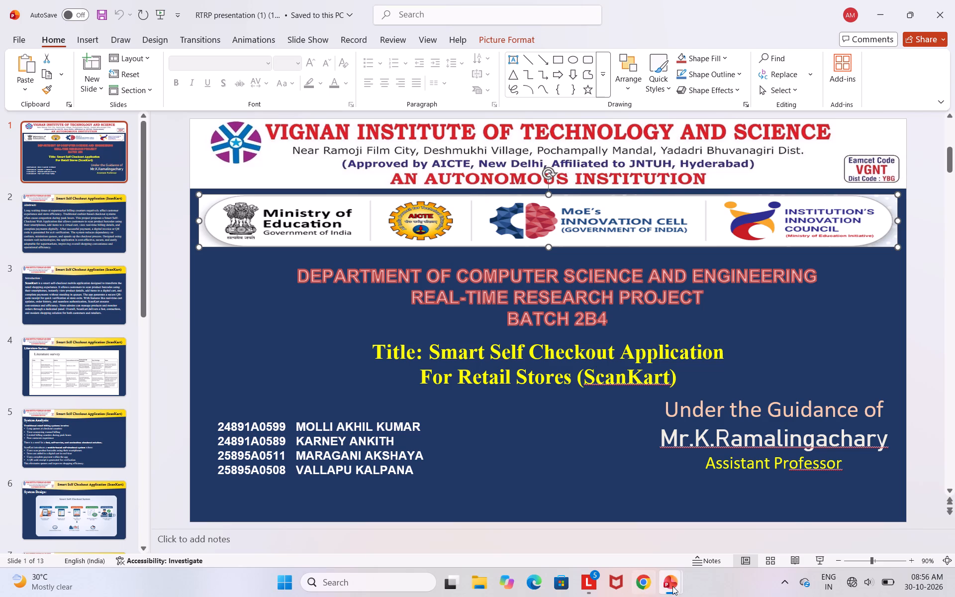
left_click(629, 526)
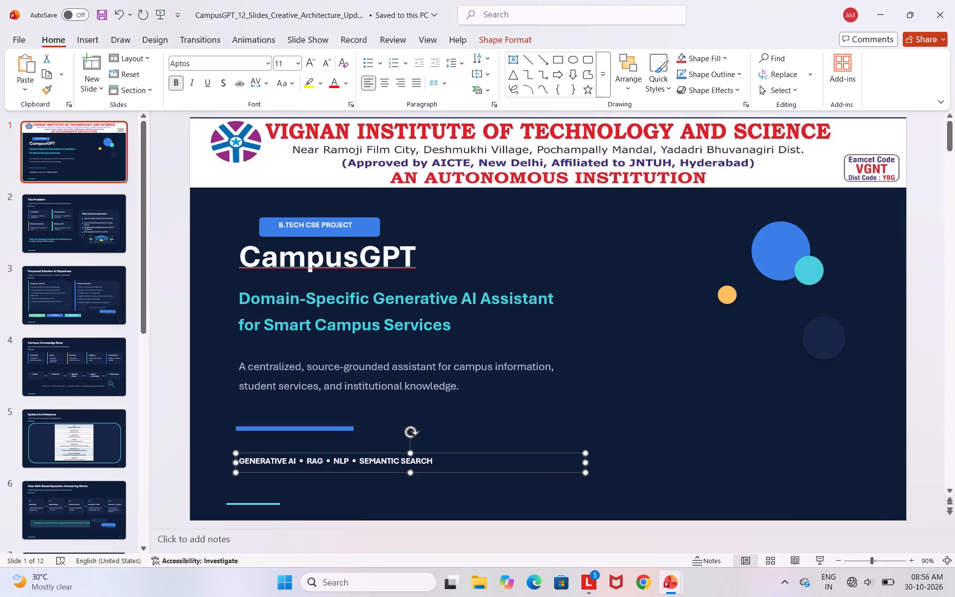
Lower the CampusGPT title slightly, keeping it above the two-line teal subtitle.
left_click(385, 257)
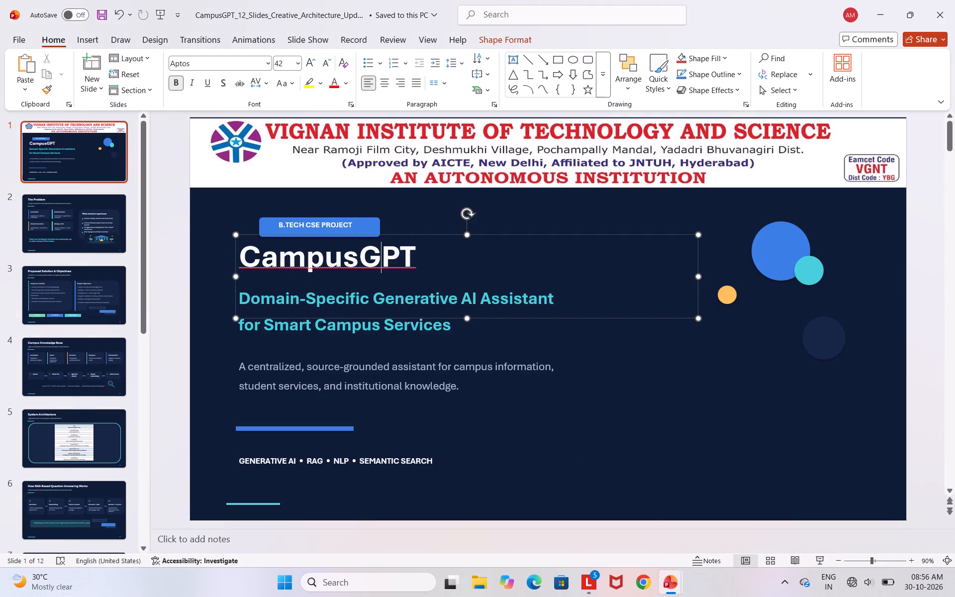
left_click_drag(435, 265, 435, 284)
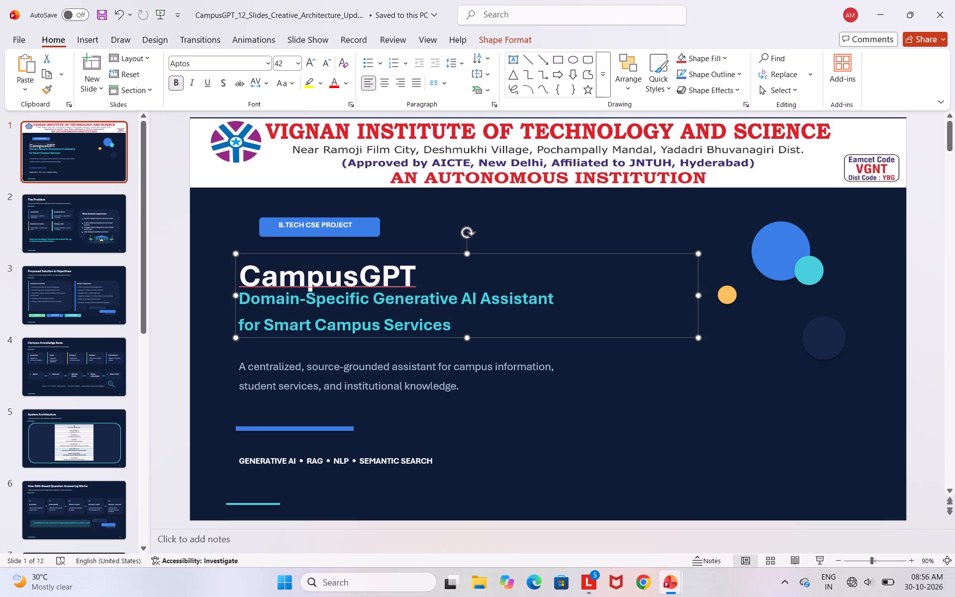
left_click(432, 316)
left_click_drag(432, 316, 462, 318)
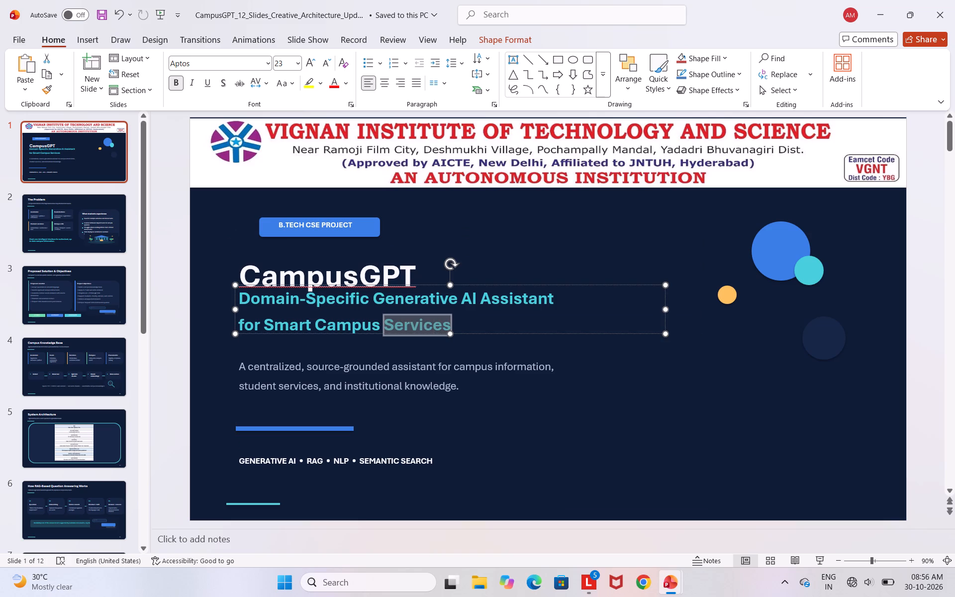
left_click(462, 318)
left_click_drag(462, 318, 462, 329)
left_click(462, 329)
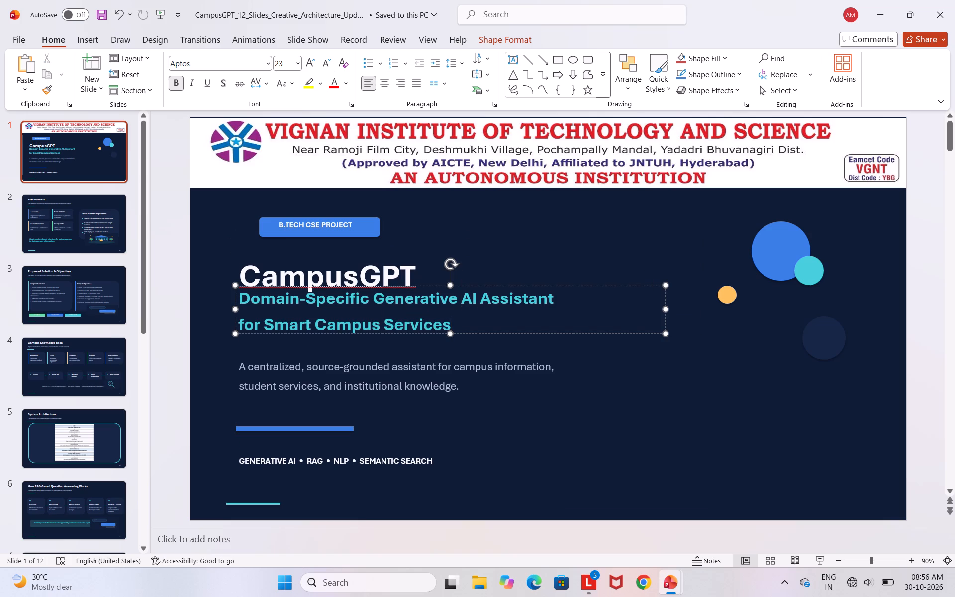
left_click_drag(478, 335, 476, 323)
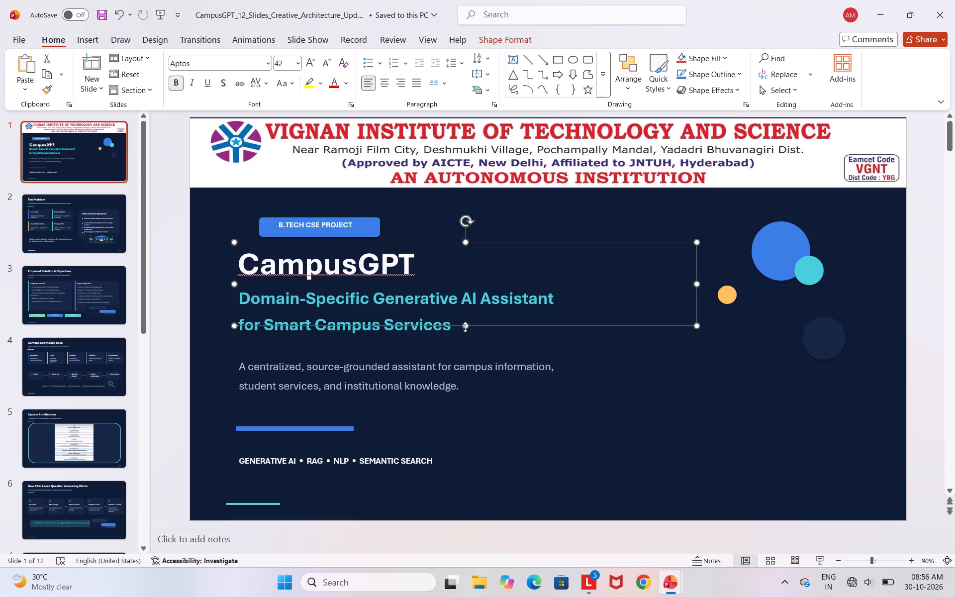
Move the Domain-Specific Generative AI Assistant subtitle down so it sits just above the grey description text.
left_click(446, 327)
left_click(436, 307)
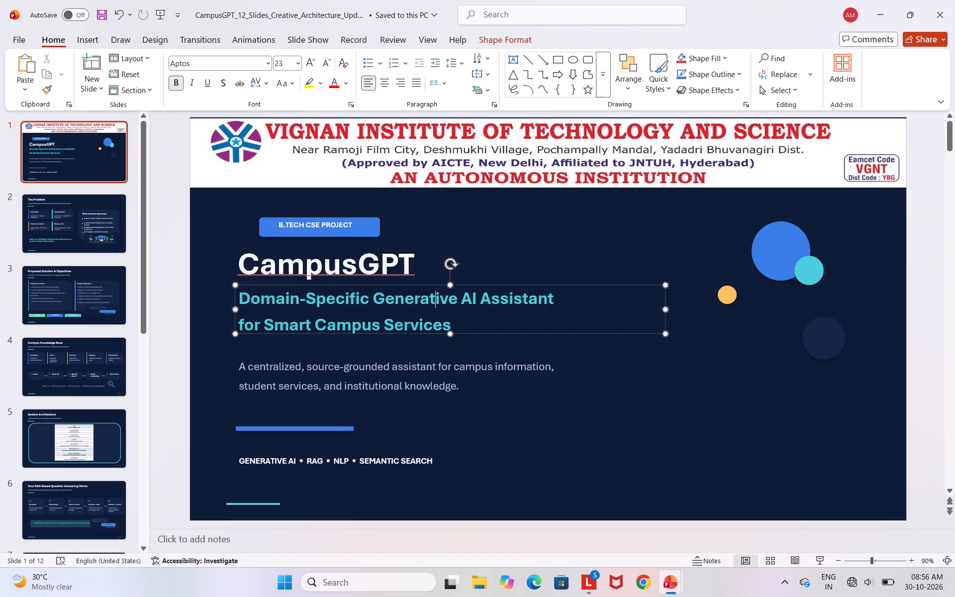
left_click_drag(463, 334, 463, 342)
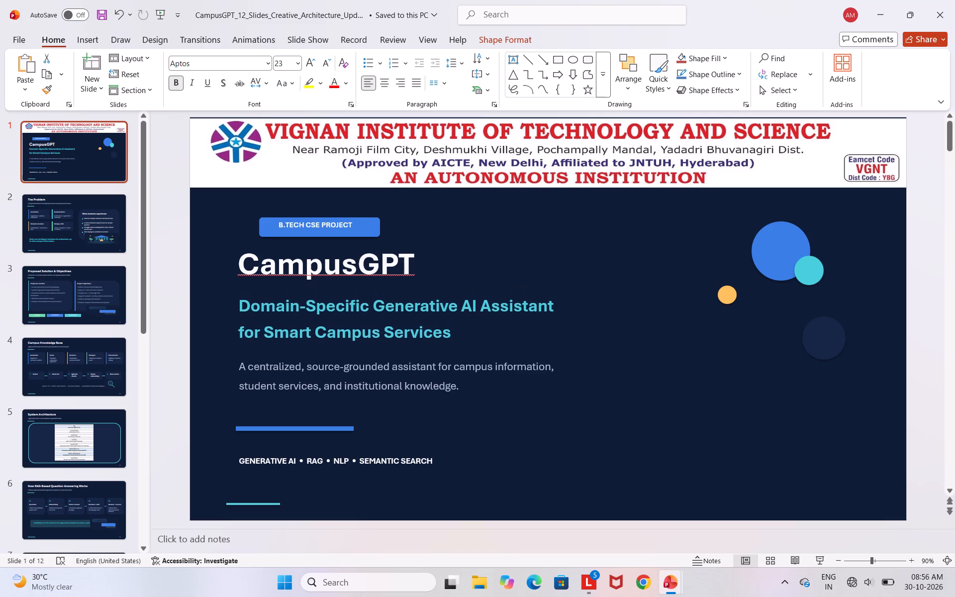
left_click_drag(463, 342, 463, 350)
Move the CampusGPT title down so it sits closely above the teal subtitle.
left_click(391, 262)
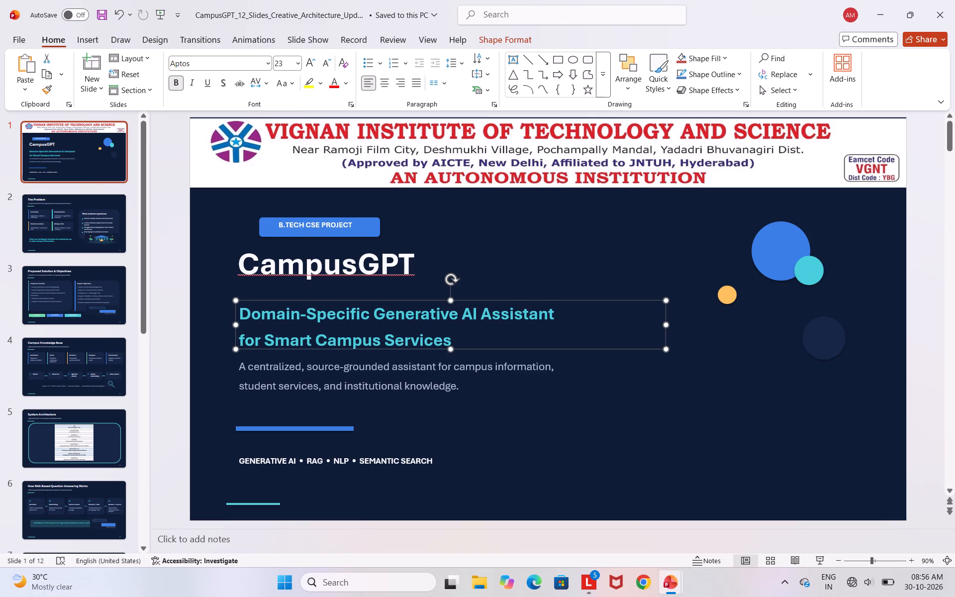
left_click_drag(426, 270, 427, 283)
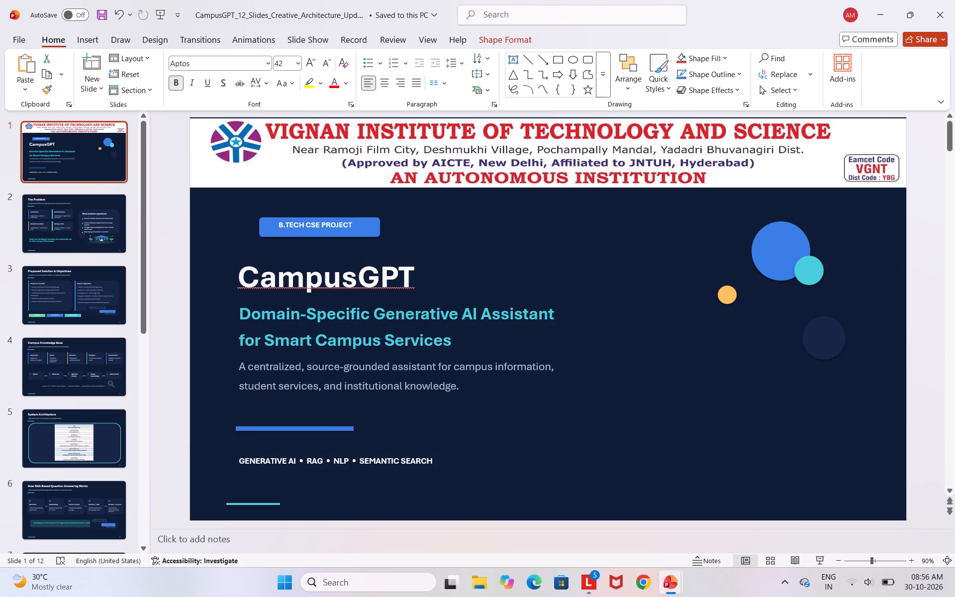
left_click_drag(427, 283, 427, 286)
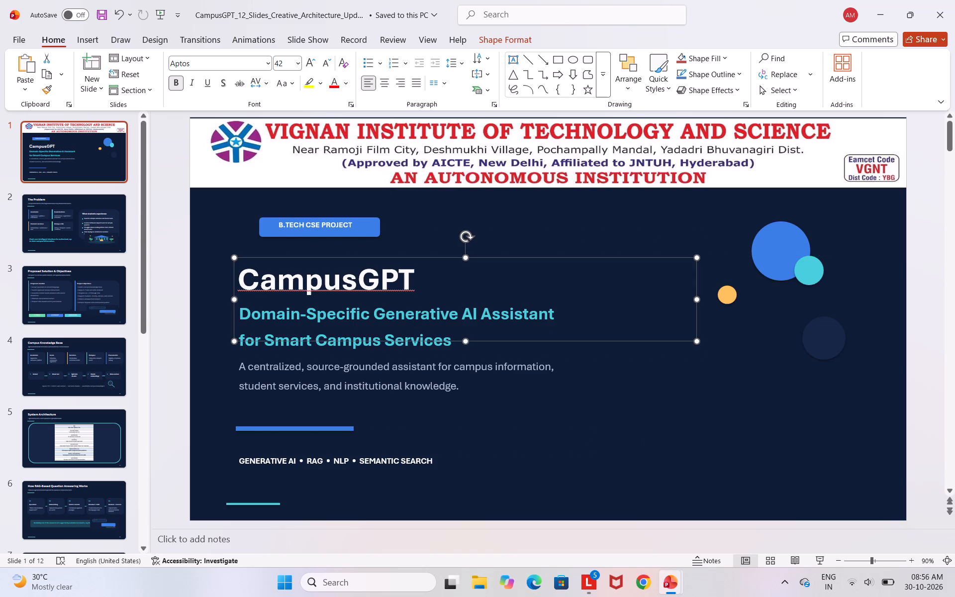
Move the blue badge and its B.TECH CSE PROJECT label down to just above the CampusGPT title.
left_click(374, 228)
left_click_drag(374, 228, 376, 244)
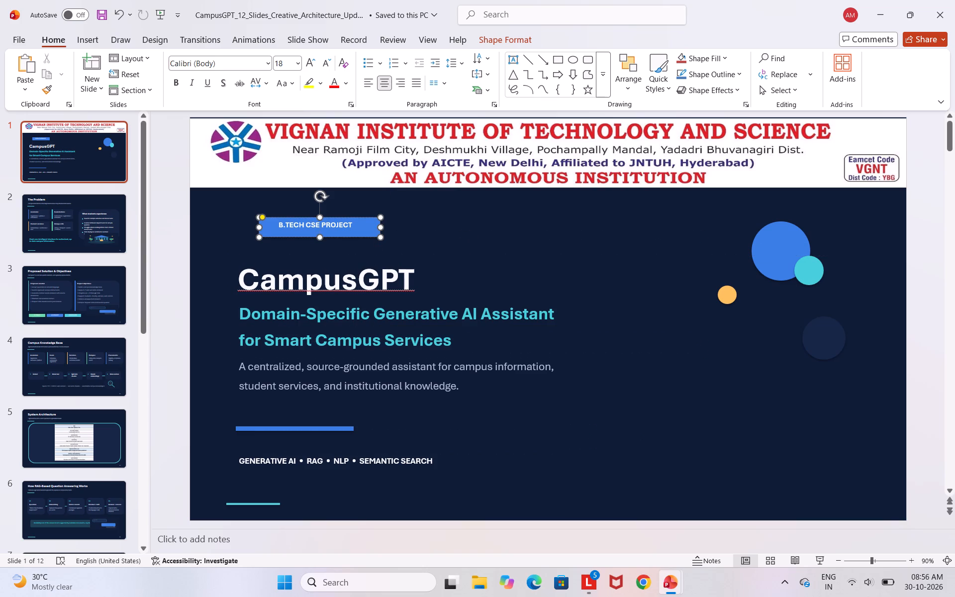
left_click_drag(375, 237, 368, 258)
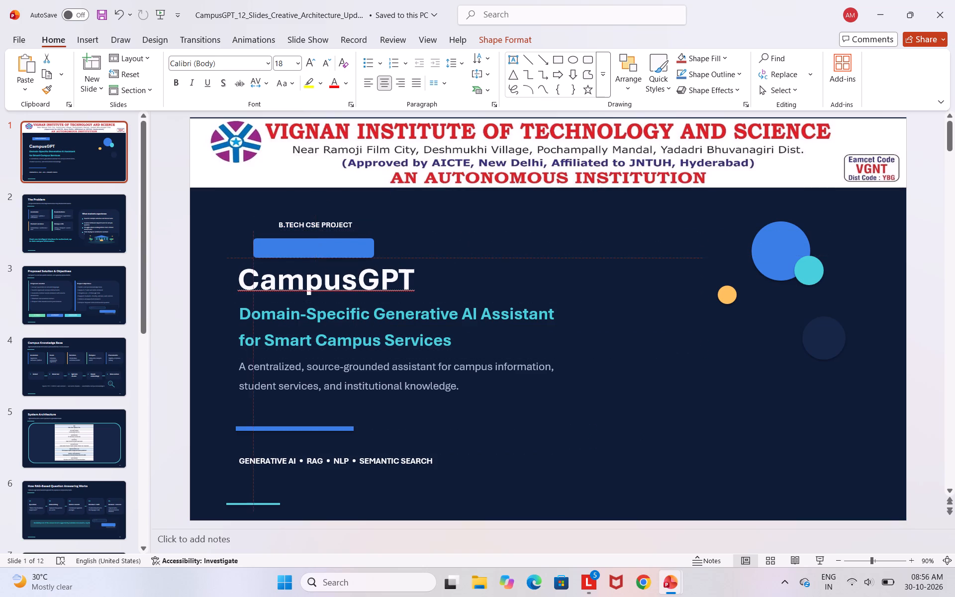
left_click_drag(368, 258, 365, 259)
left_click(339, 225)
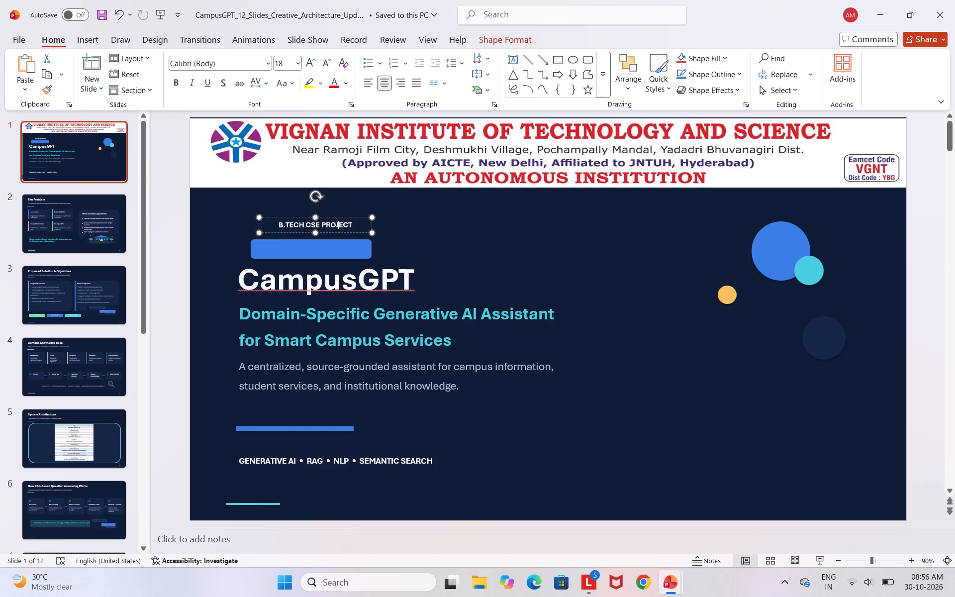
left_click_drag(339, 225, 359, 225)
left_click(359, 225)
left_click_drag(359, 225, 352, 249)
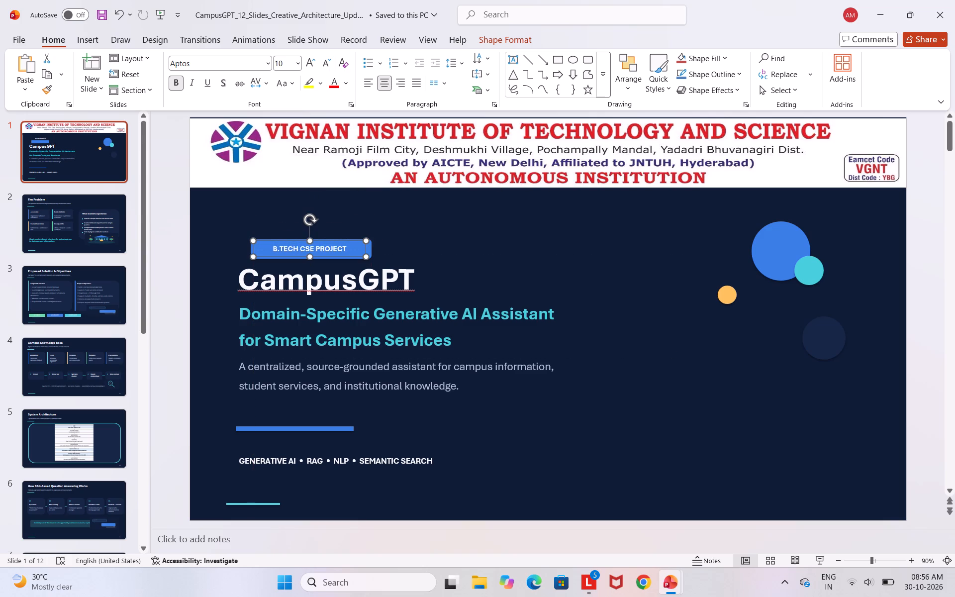
Paste the logo strip onto slide 1 and place it centred directly beneath the institute banner.
left_click(377, 204)
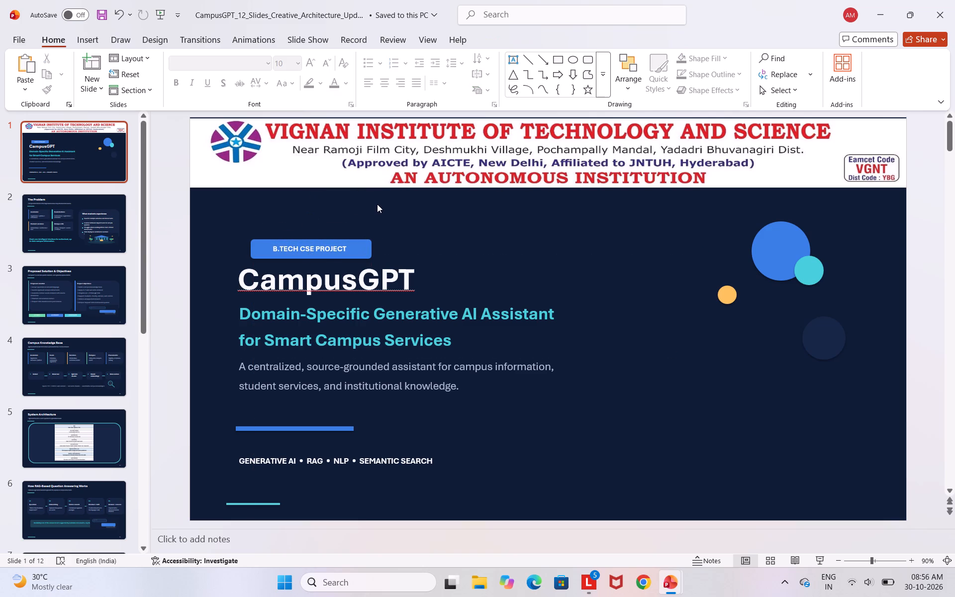
key("ctrl+v")
left_click_drag(406, 207, 403, 201)
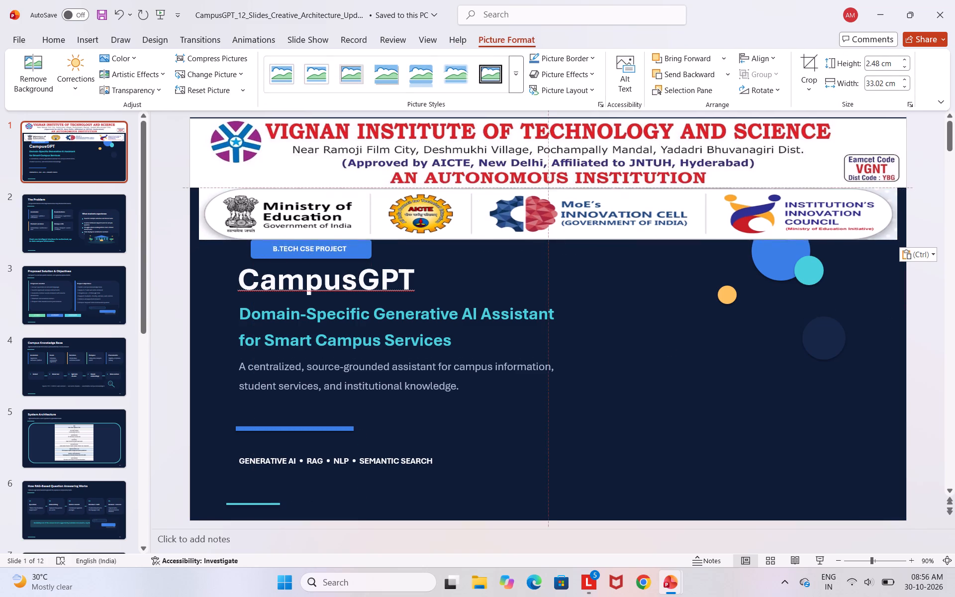
left_click_drag(403, 201, 398, 200)
left_click_drag(400, 201, 408, 201)
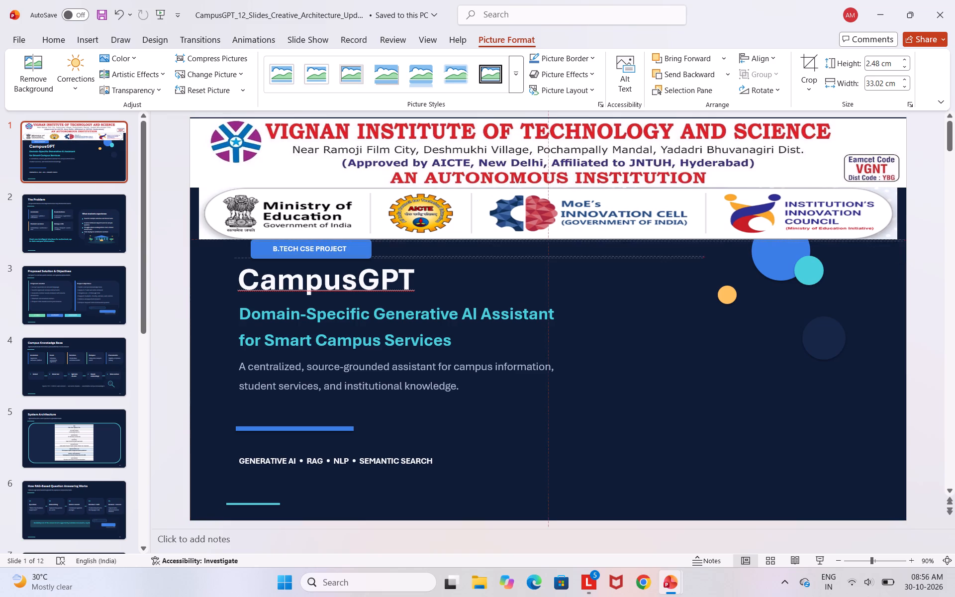
left_click_drag(408, 201, 408, 202)
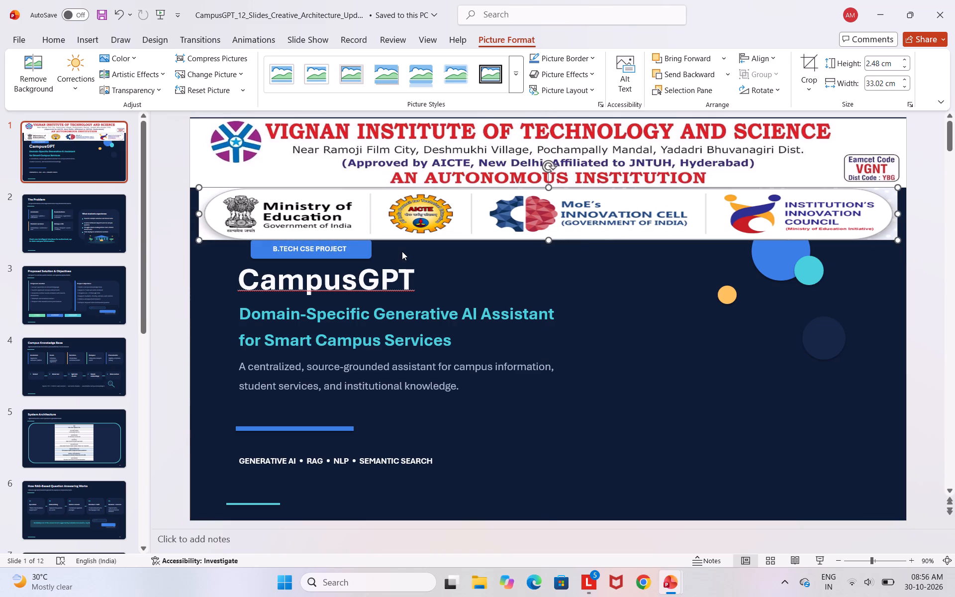
Delete the B.TECH CSE PROJECT label and its blue badge from the title slide.
left_click(402, 251)
left_click(359, 254)
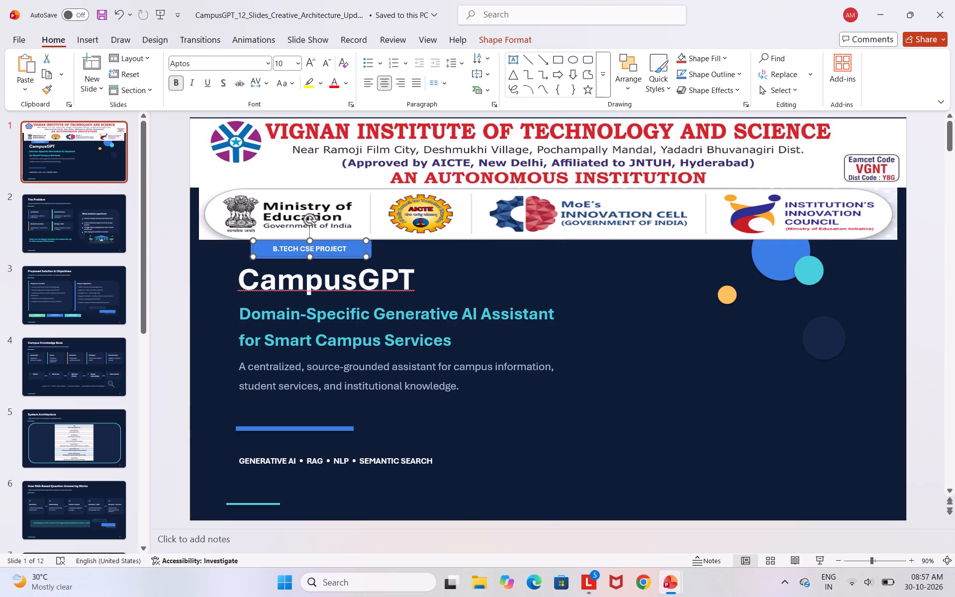
key("BackSpace")
left_click(359, 254)
key("BackSpace")
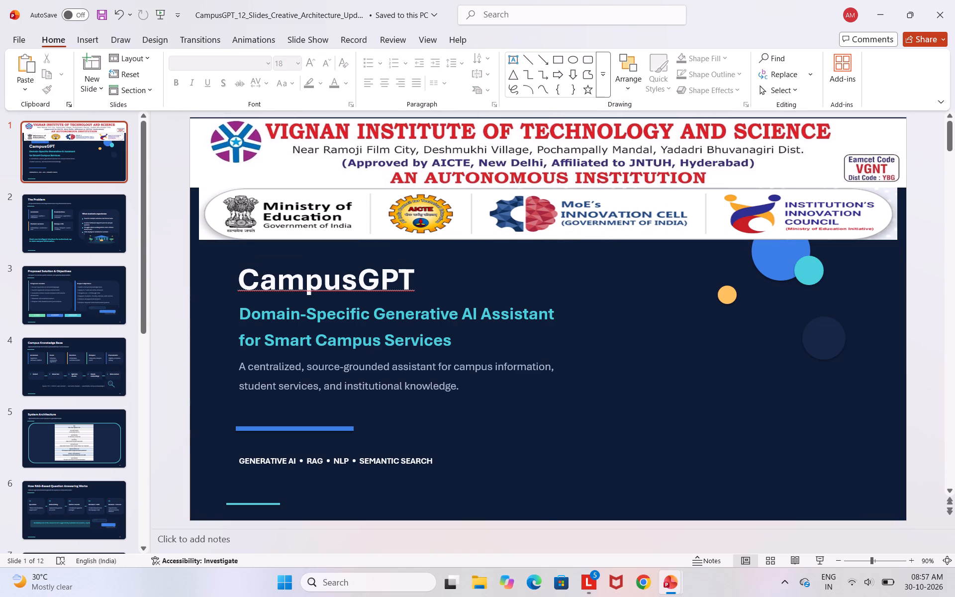
Shift the logo strip down slightly to leave a narrow gap below the institute banner.
left_click_drag(382, 232, 382, 237)
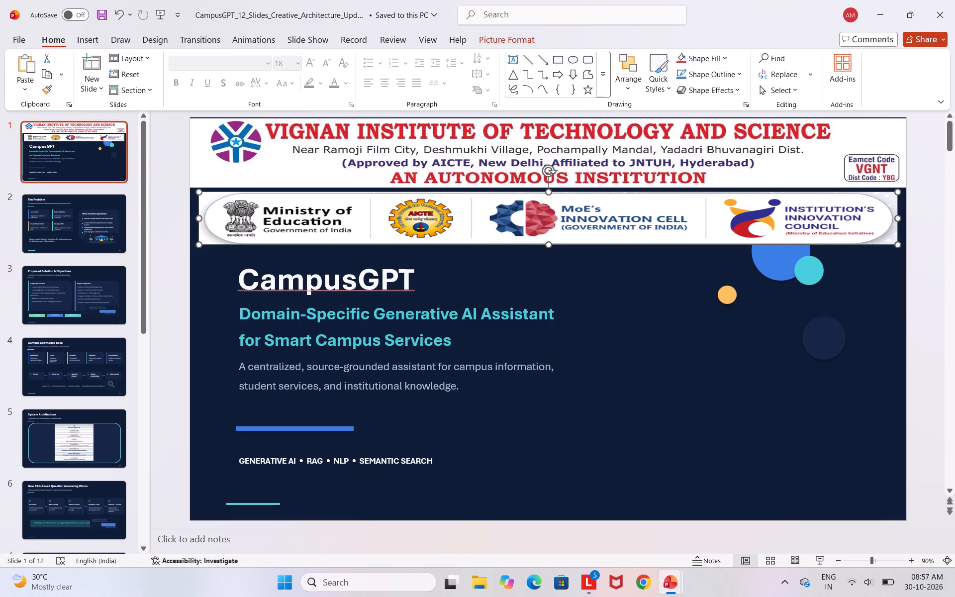
Move the large blue circle below the logo strip and the teal circle onto its lower edge.
left_click(769, 261)
left_click_drag(769, 261, 773, 316)
left_click_drag(778, 272, 771, 326)
left_click(811, 264)
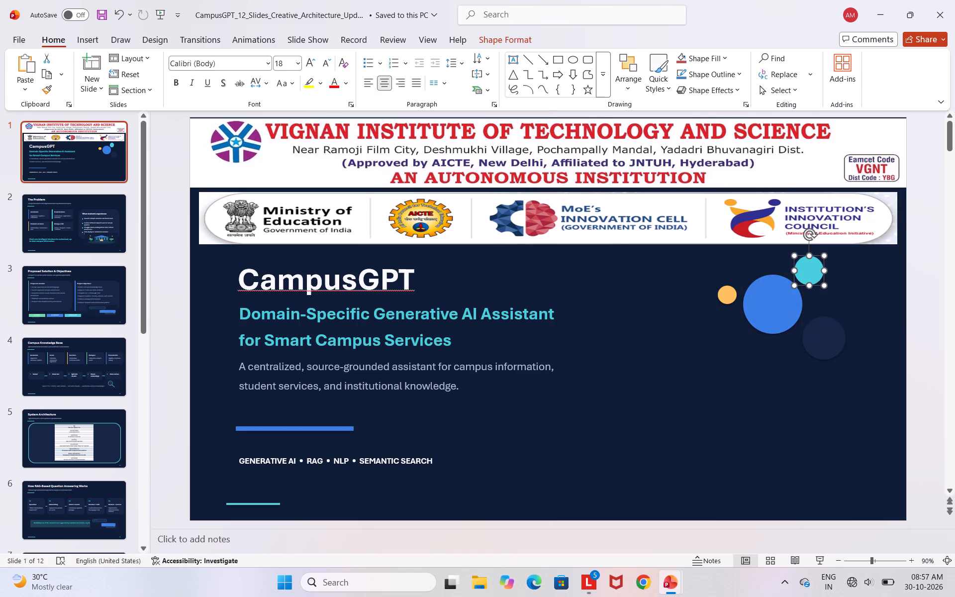
left_click_drag(811, 264, 809, 324)
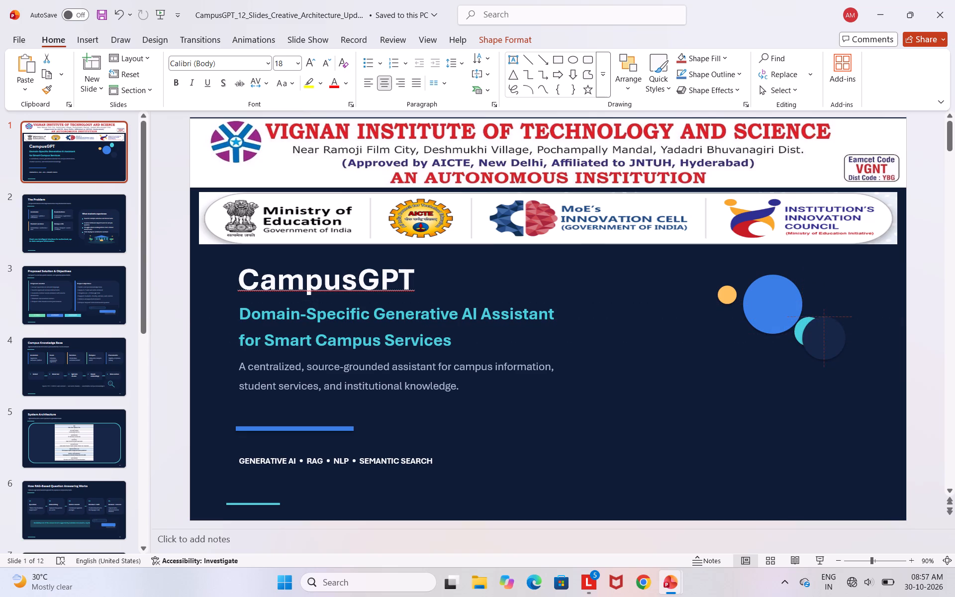
left_click_drag(809, 324, 806, 325)
Move the dark navy circle below the teal one and the orange circle down beside the blue circle's lower edge.
left_click(827, 355)
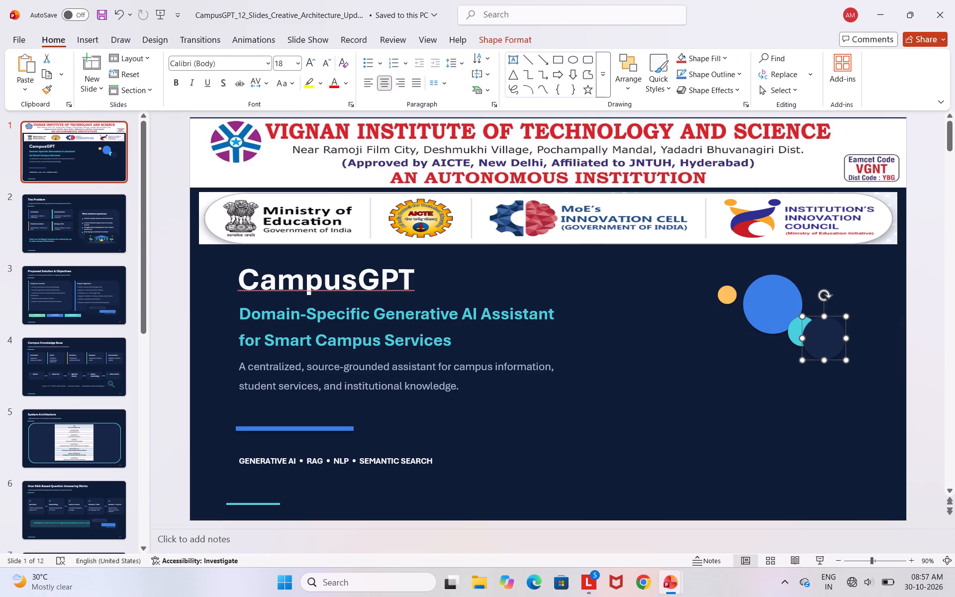
left_click_drag(827, 355, 832, 333)
left_click_drag(832, 333, 829, 372)
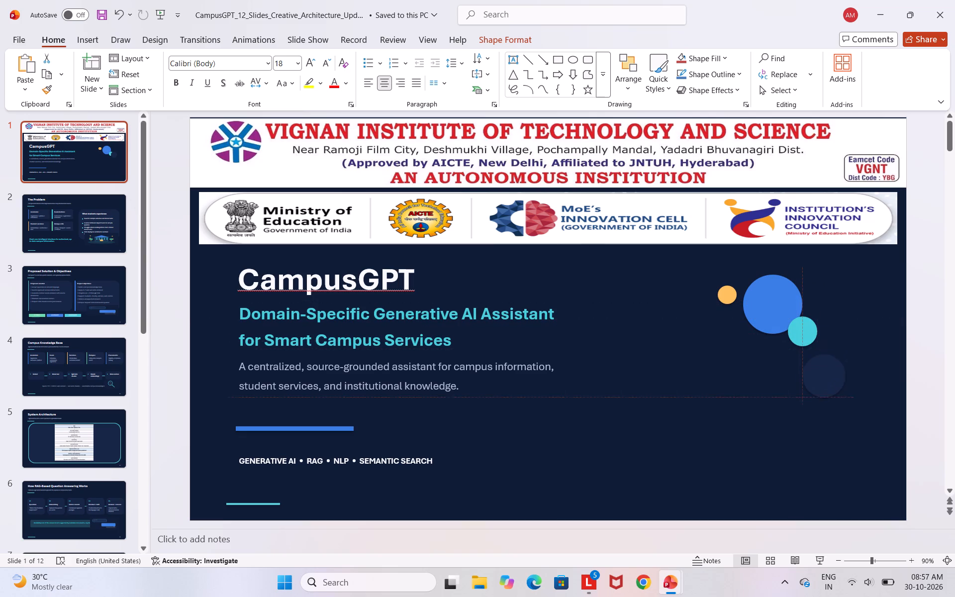
left_click_drag(829, 372, 827, 376)
left_click(726, 299)
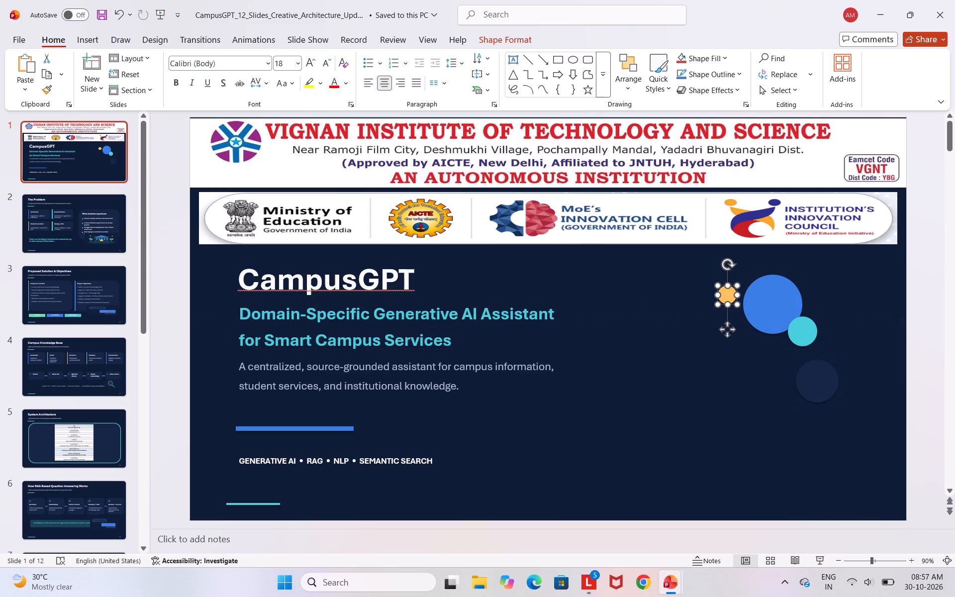
left_click_drag(730, 299, 721, 349)
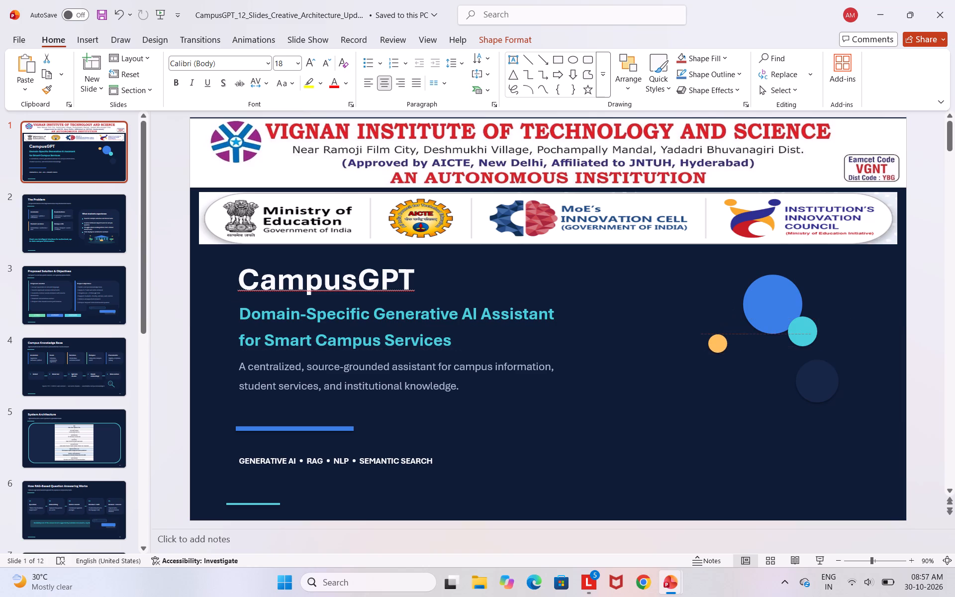
left_click_drag(721, 349, 726, 353)
left_click(676, 373)
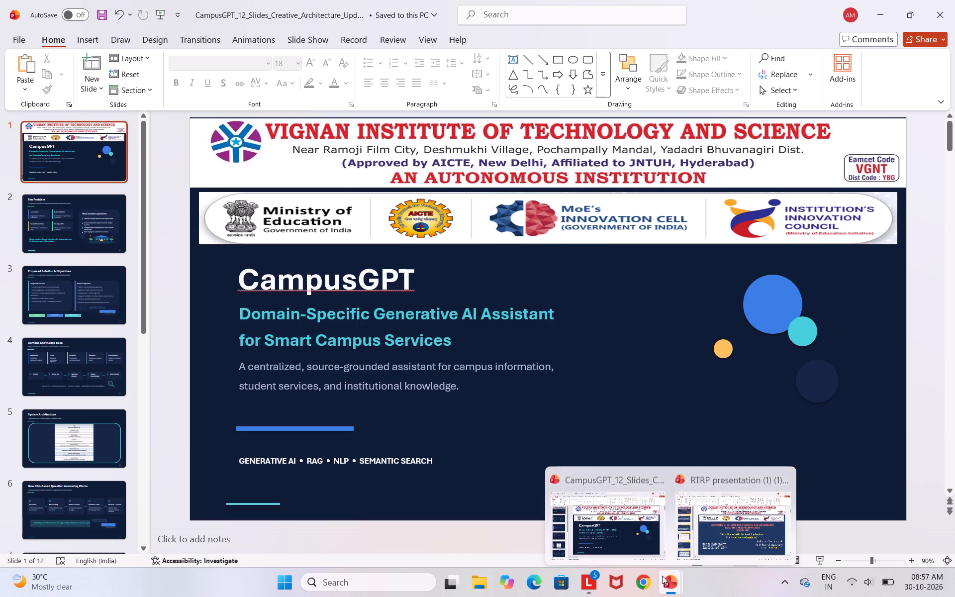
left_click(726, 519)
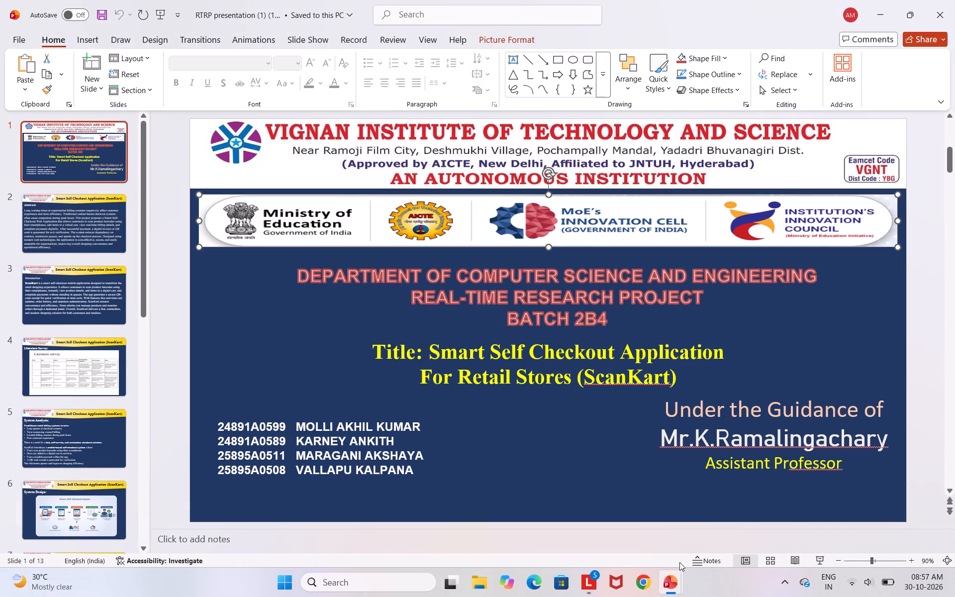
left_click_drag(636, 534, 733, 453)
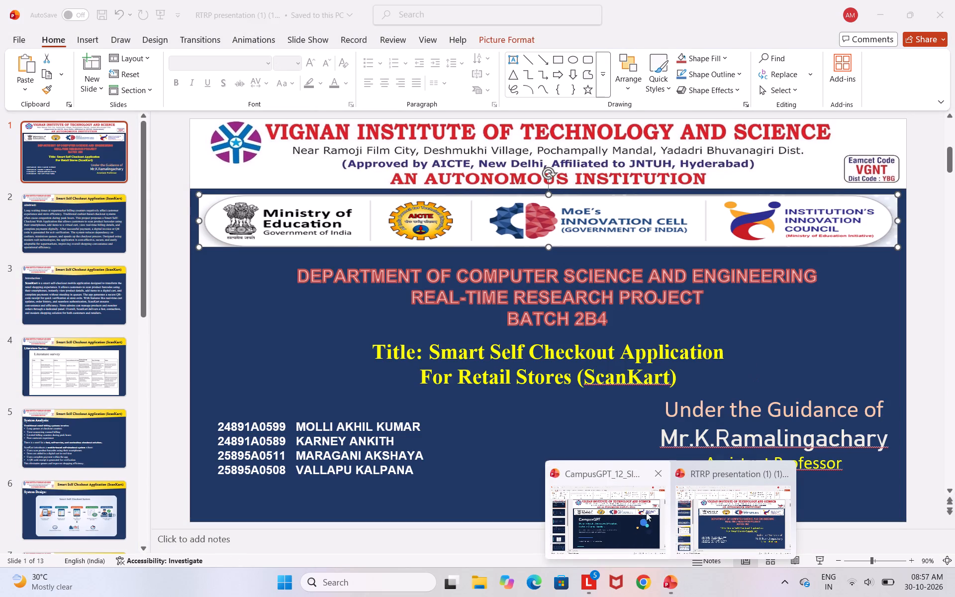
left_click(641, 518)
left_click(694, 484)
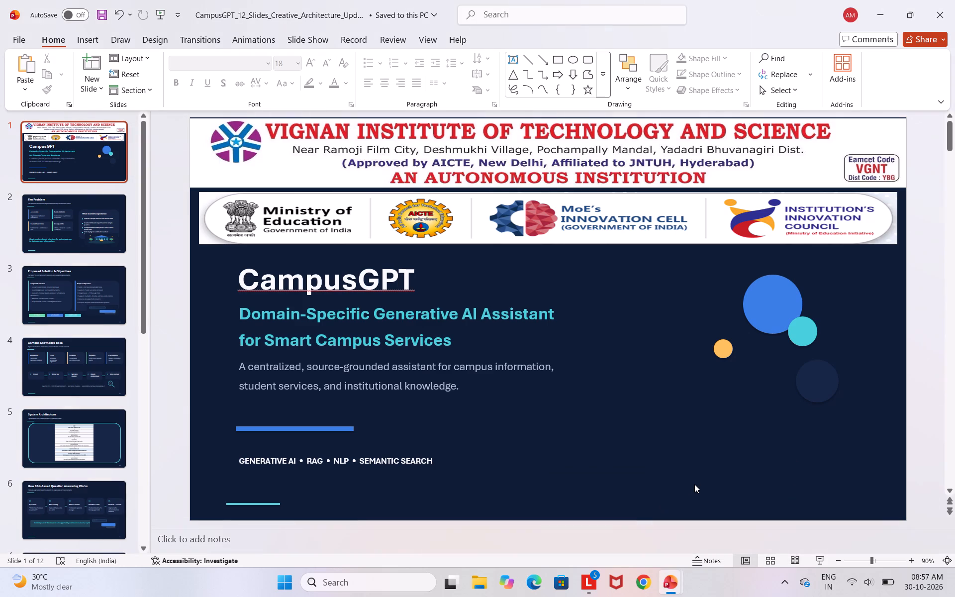
Insert an empty text box below the dark navy circle on the title slide and set its font colour to white.
key("u")
left_click(84, 46)
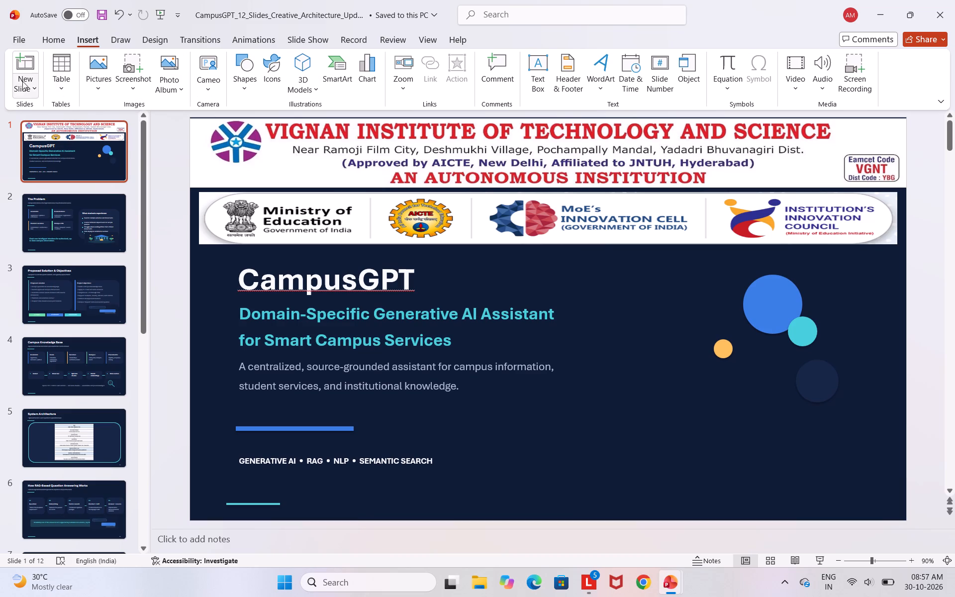
left_click(540, 72)
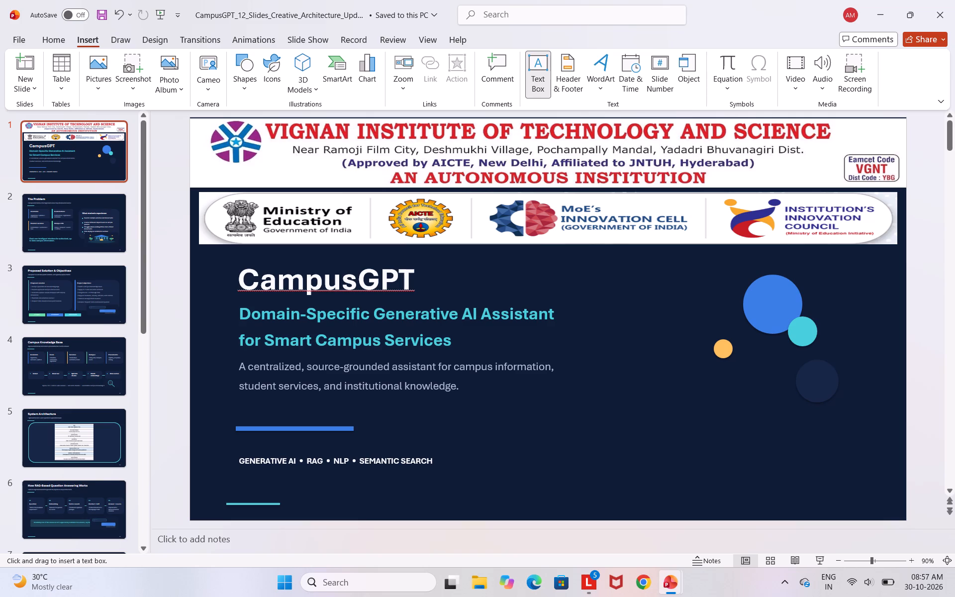
left_click(713, 438)
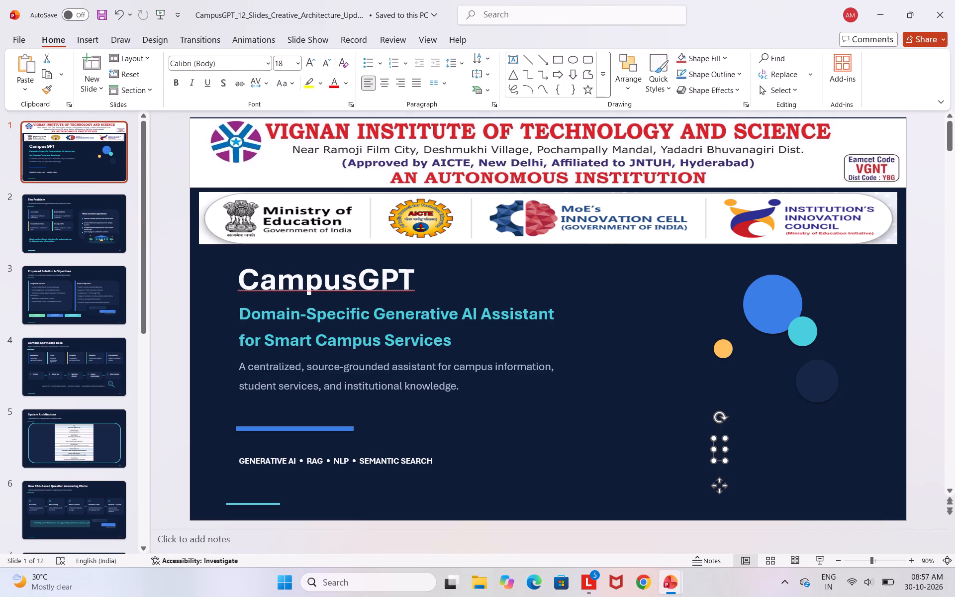
type("unde")
key("BackSpace")
key("BackSpace")
key("BackSpace")
key("BackSpace")
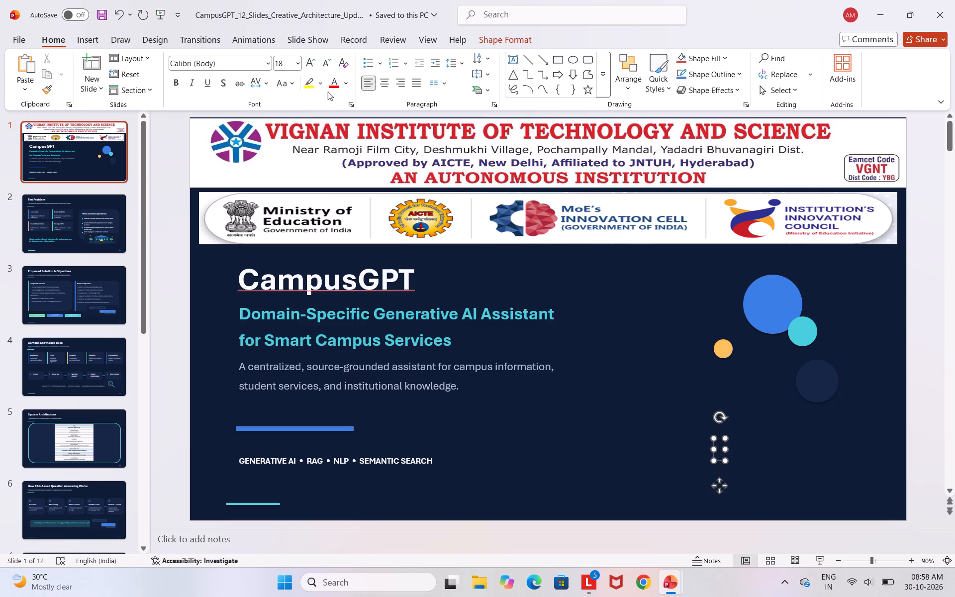
left_click(344, 86)
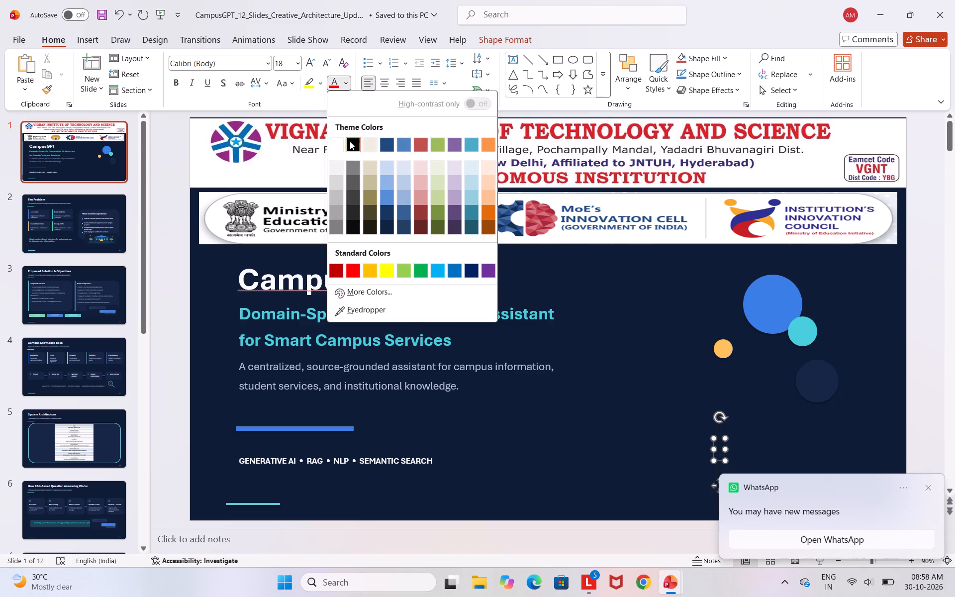
left_click(333, 151)
key("u")
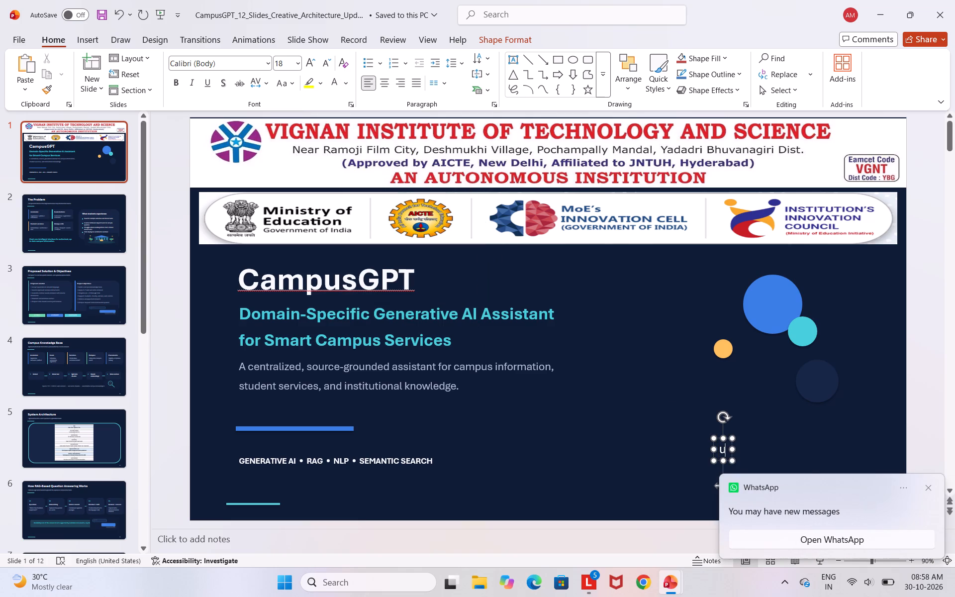
key("BackSpace")
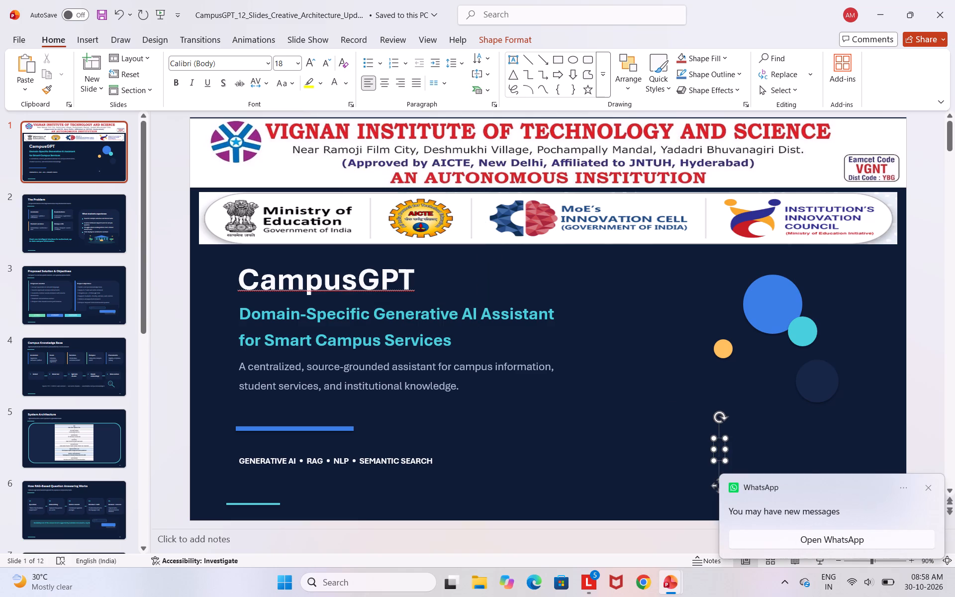
Enter "Under the guidance of" in the new text box, with "Mr." on a second line.
type("Under the")
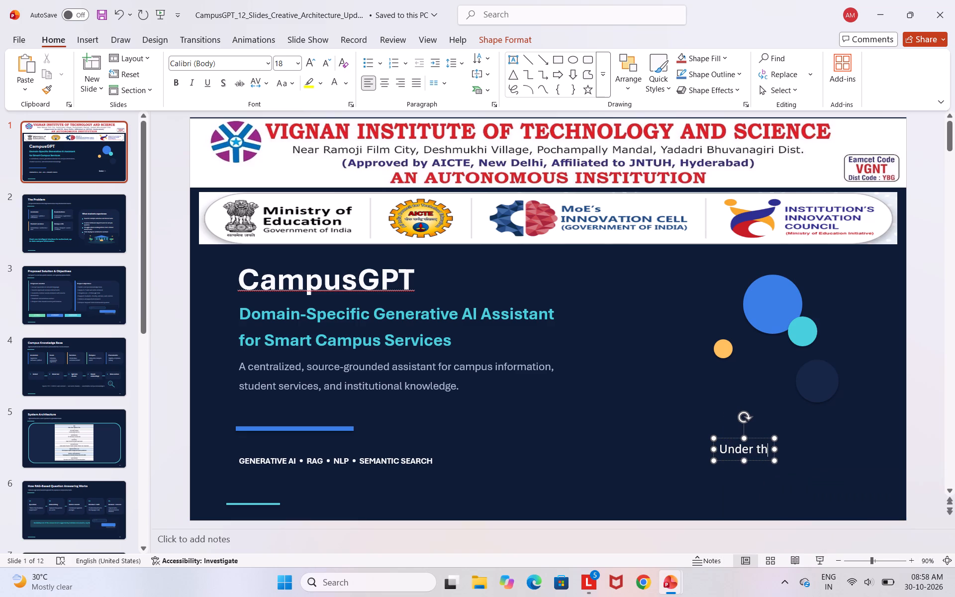
key("space")
key("f")
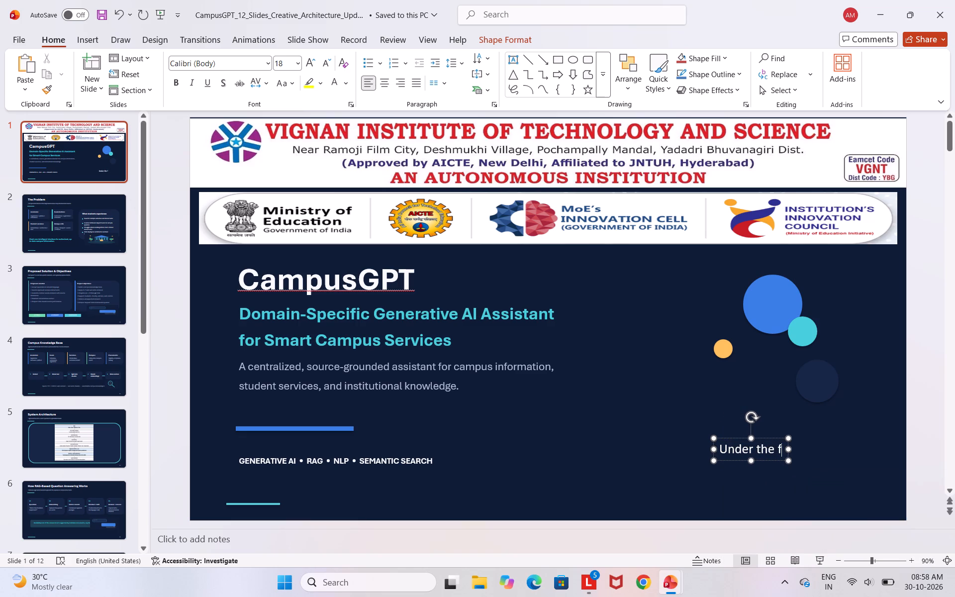
key("BackSpace")
type("guid")
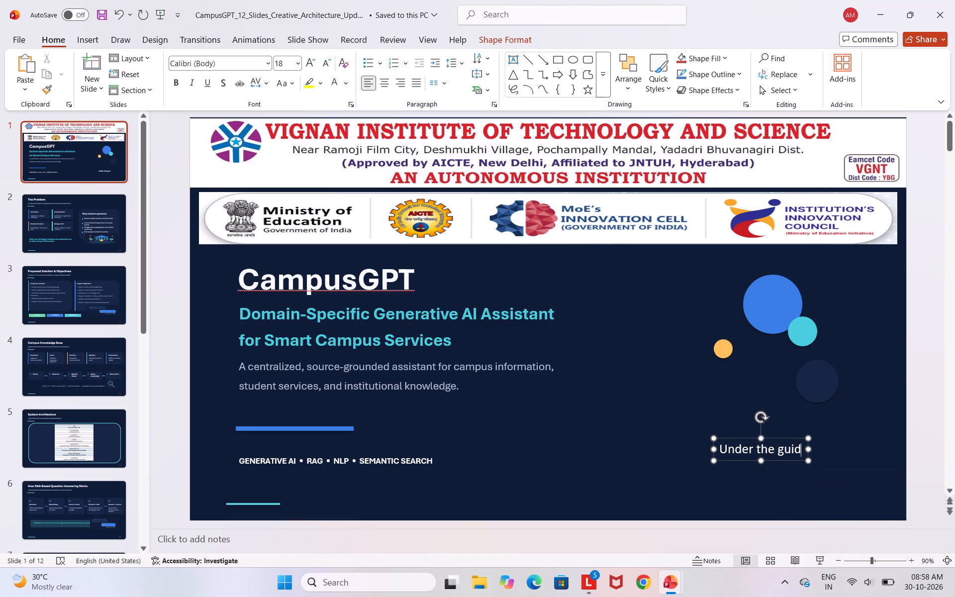
type("ance of")
key("Return")
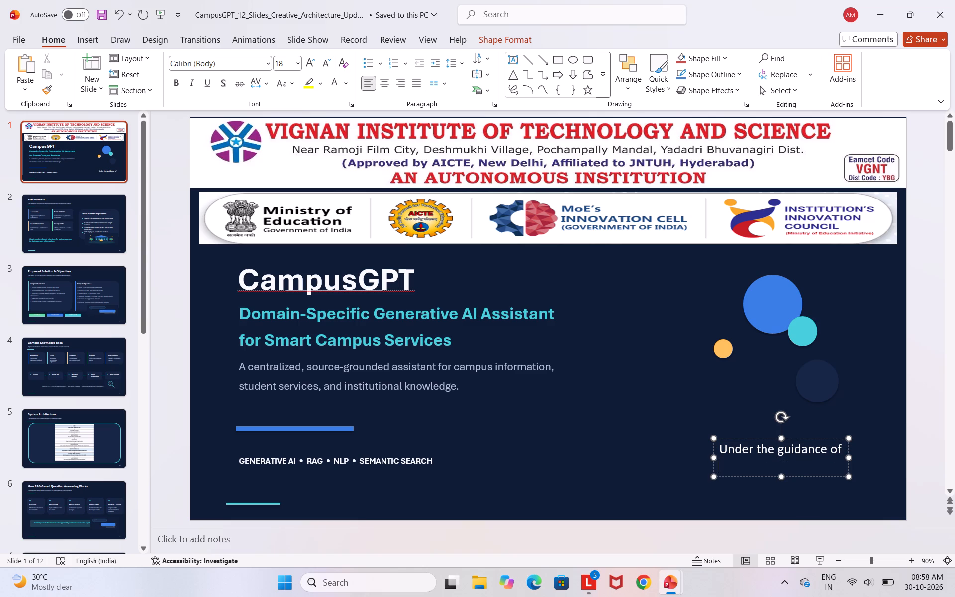
type("Mr")
key("period")
left_click(743, 472)
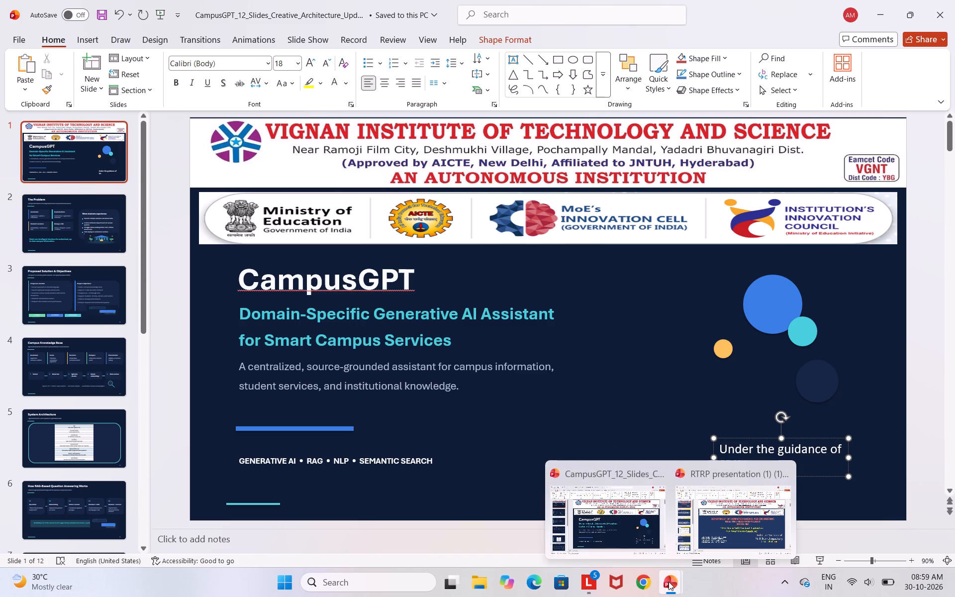
Switch to the RTRP presentation and copy its whole title slide.
left_click(712, 532)
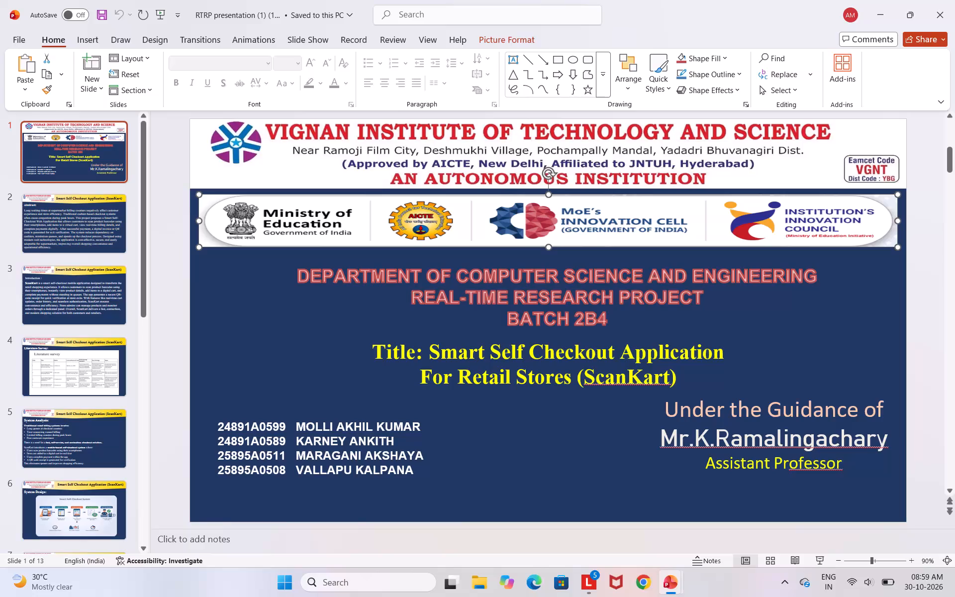
left_click(466, 323)
left_click(509, 425)
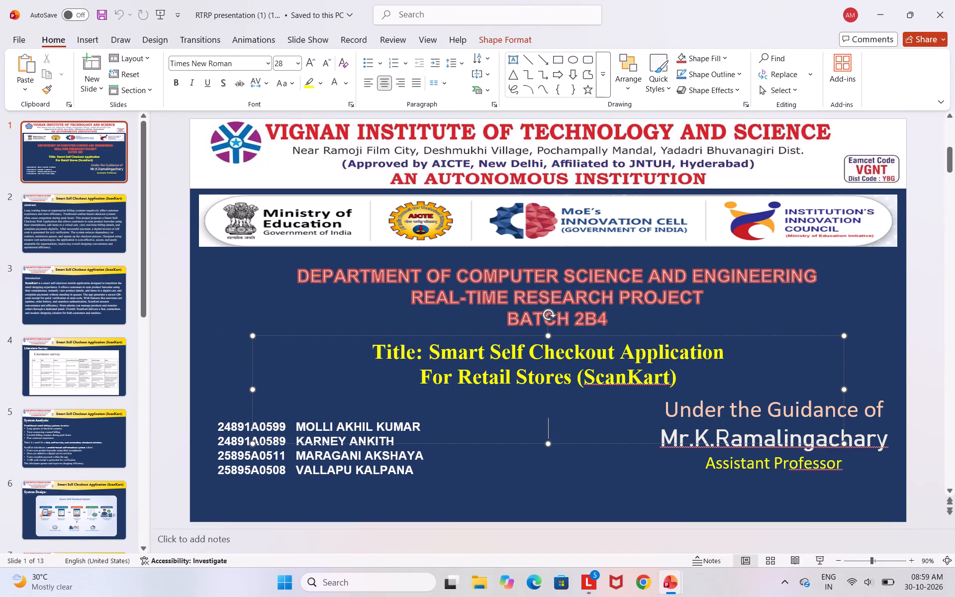
left_click(97, 146)
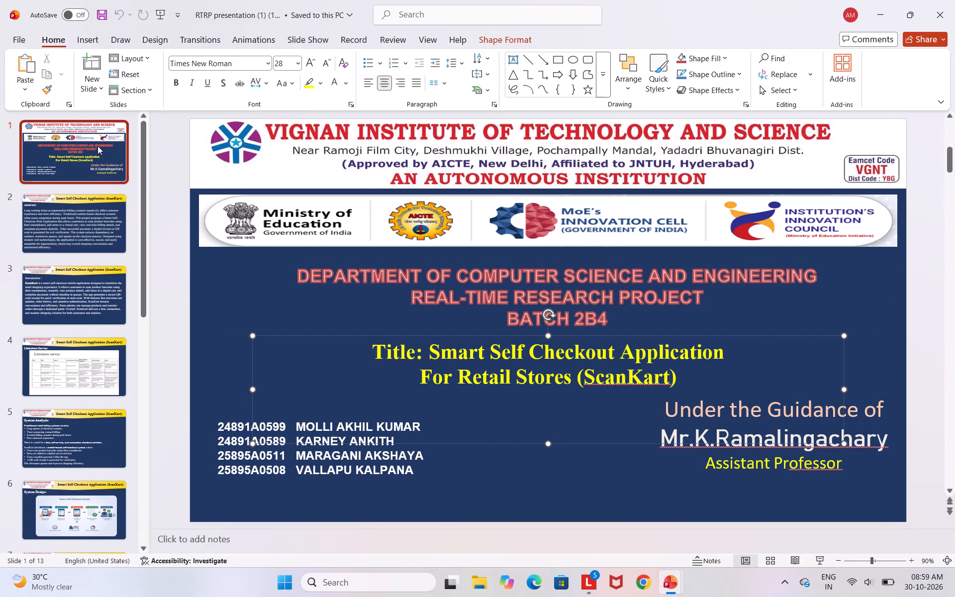
key("ctrl+c")
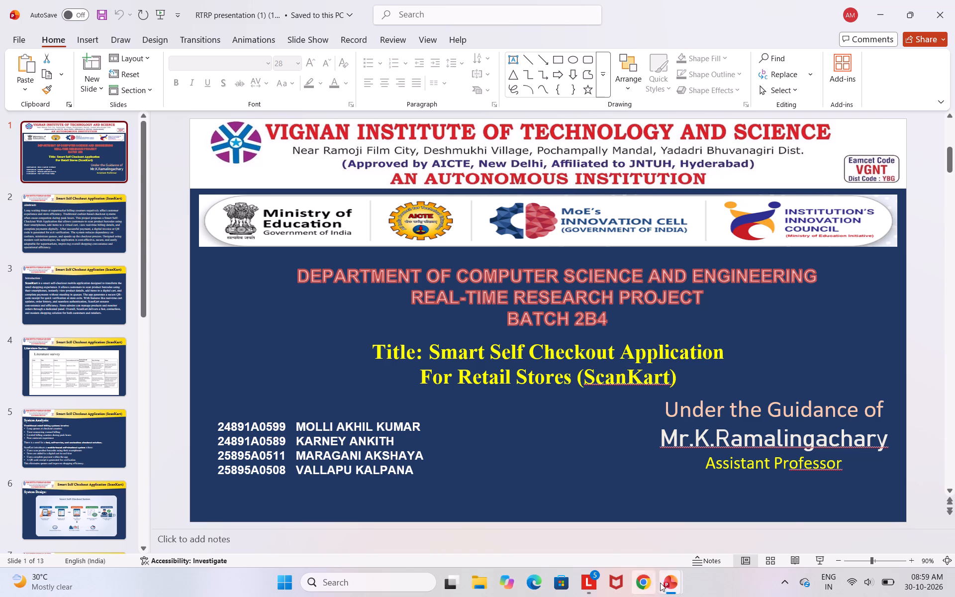
Return to the CampusGPT presentation and add a slide with the Blank layout after the title slide.
left_click(632, 538)
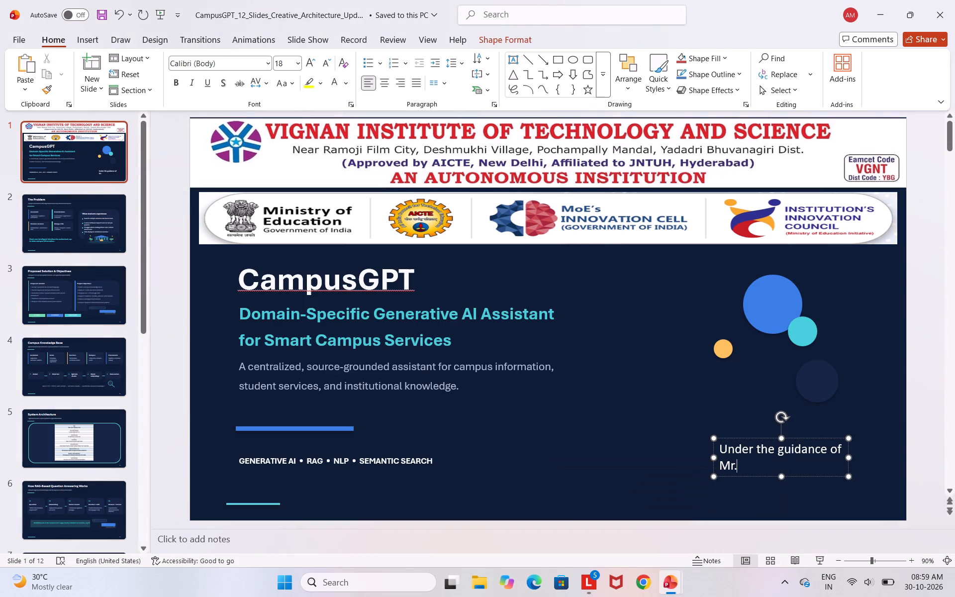
left_click(98, 74)
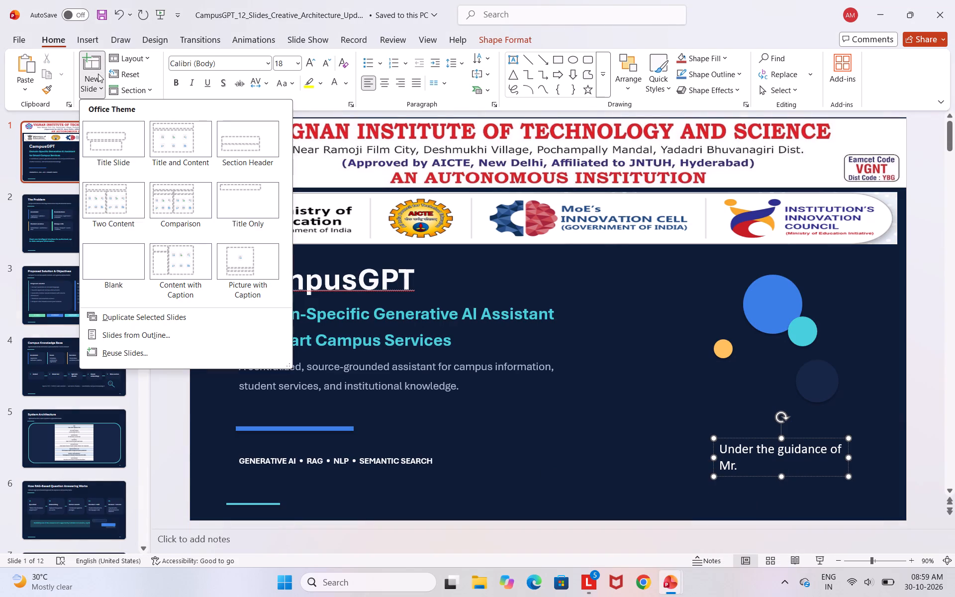
left_click(109, 276)
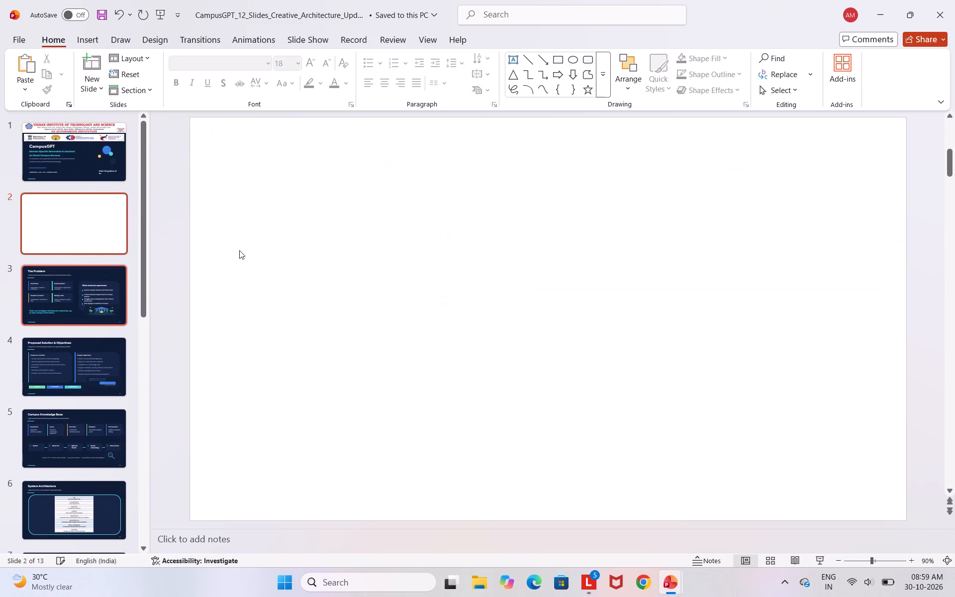
Paste the copied RTRP title slide after the blank slide.
left_click(277, 244)
key("ctrl+v")
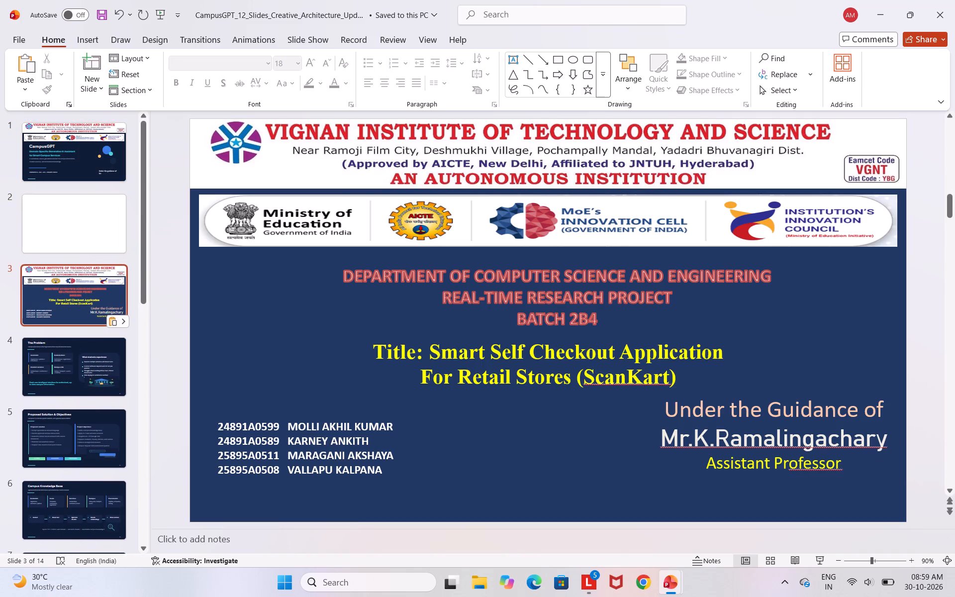
Delete "Smart Self Checkout Application For Retail Stores (ScanKart)" after "Title:" on the pasted slide.
left_click_drag(433, 354, 736, 372)
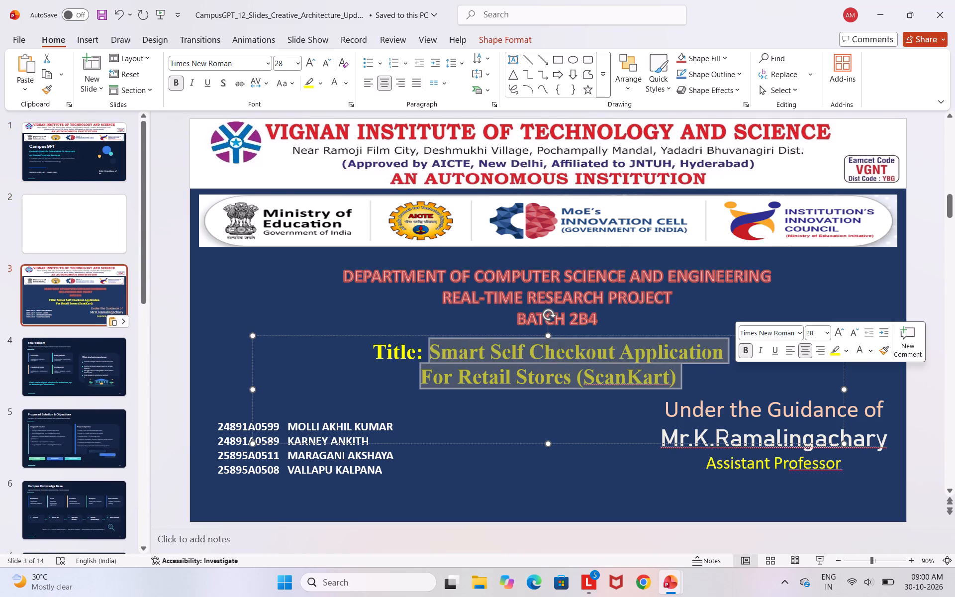
key("BackSpace")
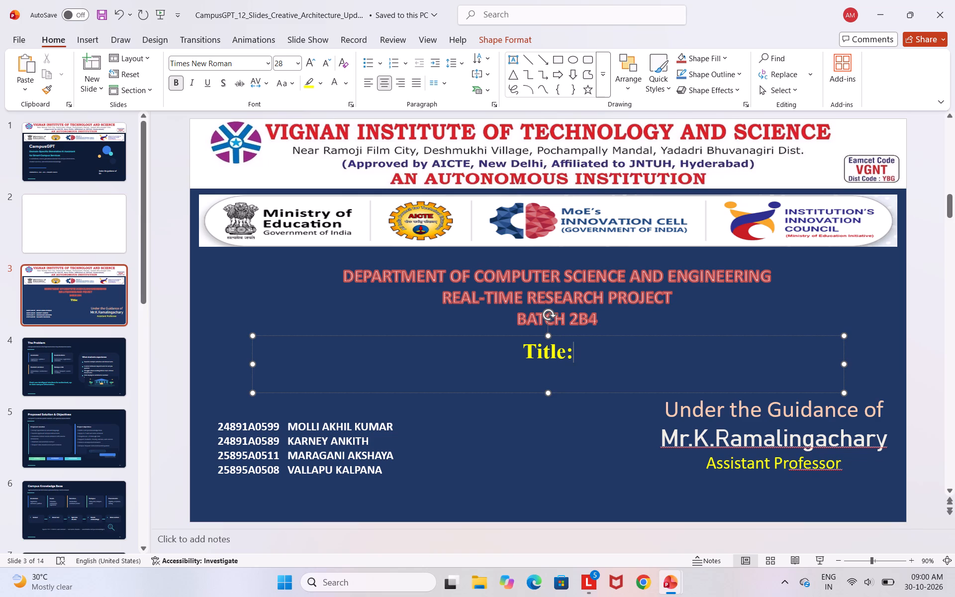
Copy the "CampusGPT" heading text from the first slide.
left_click(112, 313)
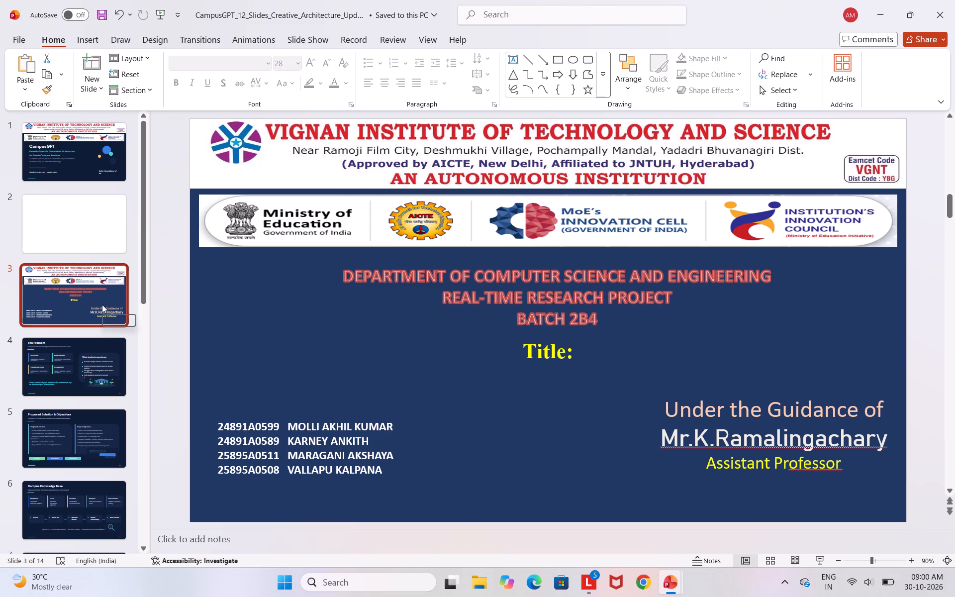
left_click(88, 367)
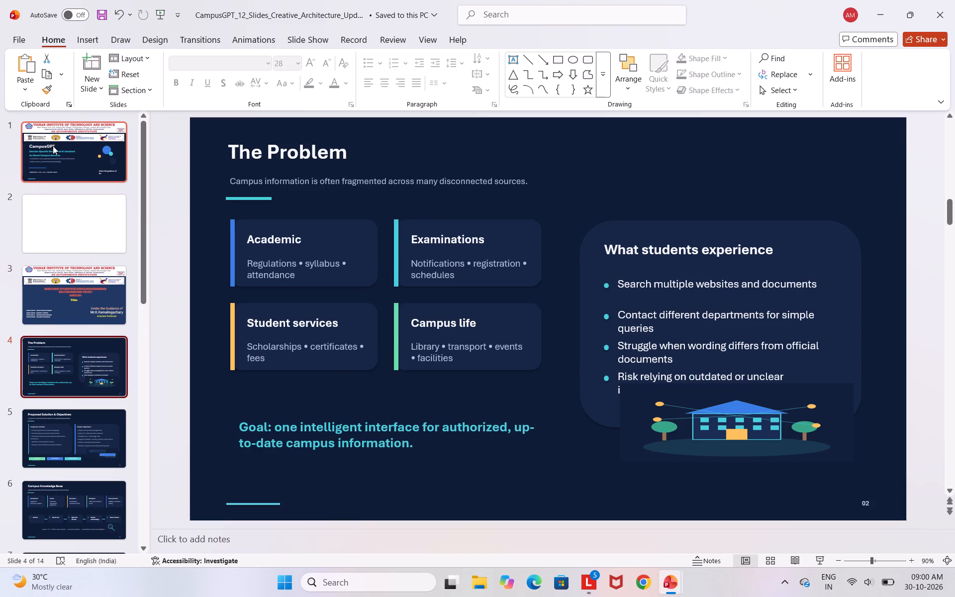
left_click(53, 146)
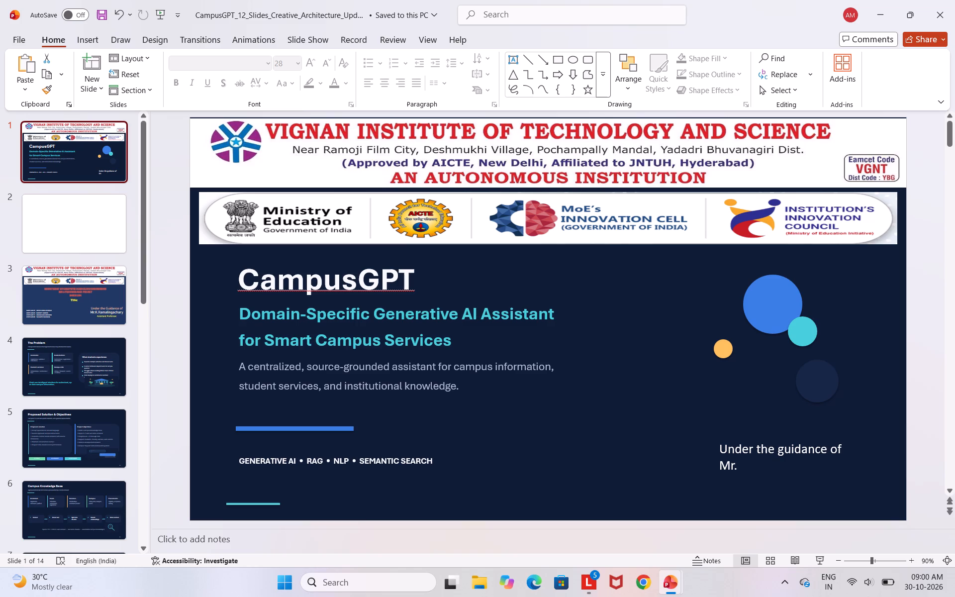
left_click_drag(239, 276, 450, 345)
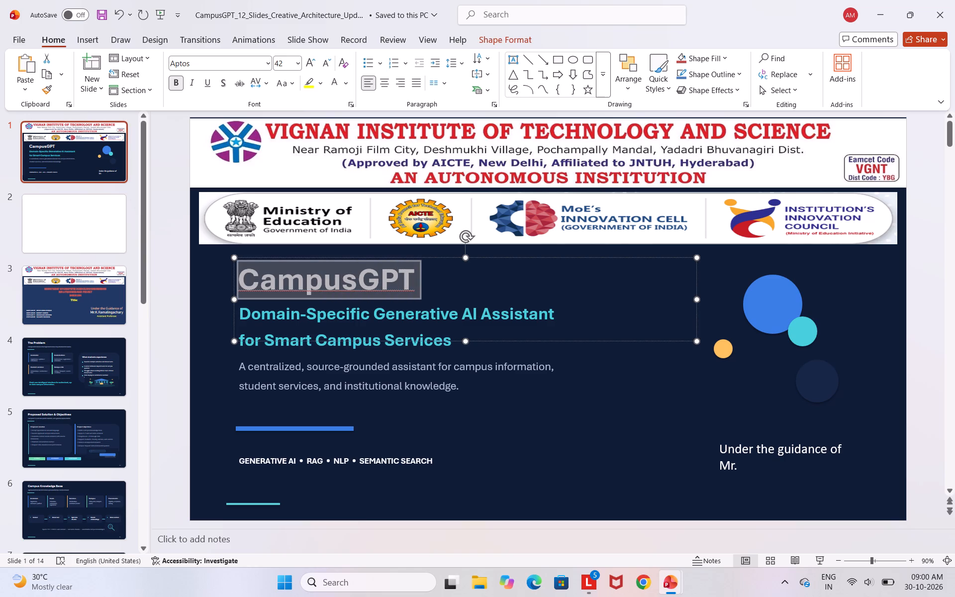
left_click_drag(450, 345, 462, 347)
key("ctrl+c")
Try to paste the copied "CampusGPT" heading after "Title:" on the pasted RTRP title slide.
left_click(99, 304)
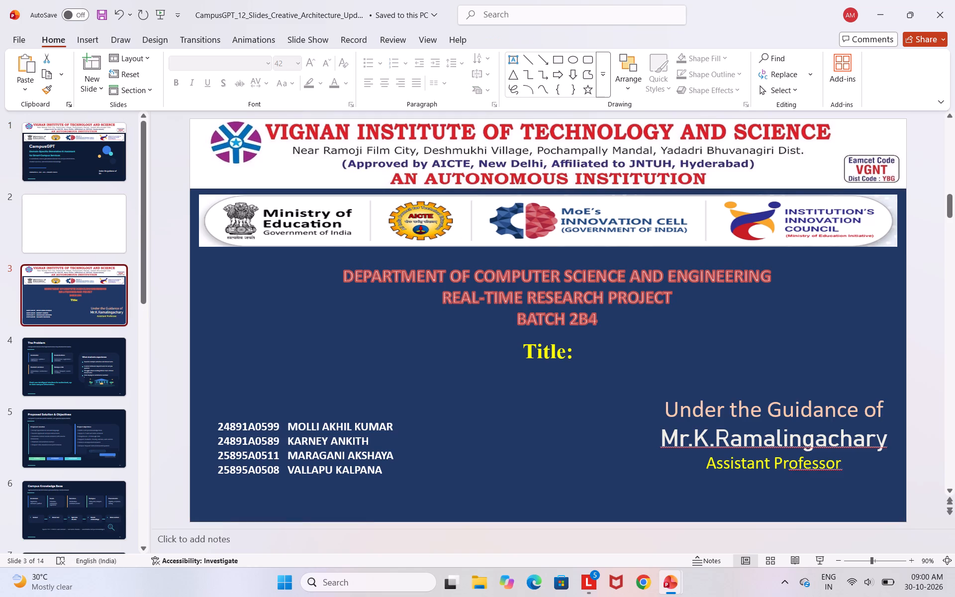
left_click(594, 348)
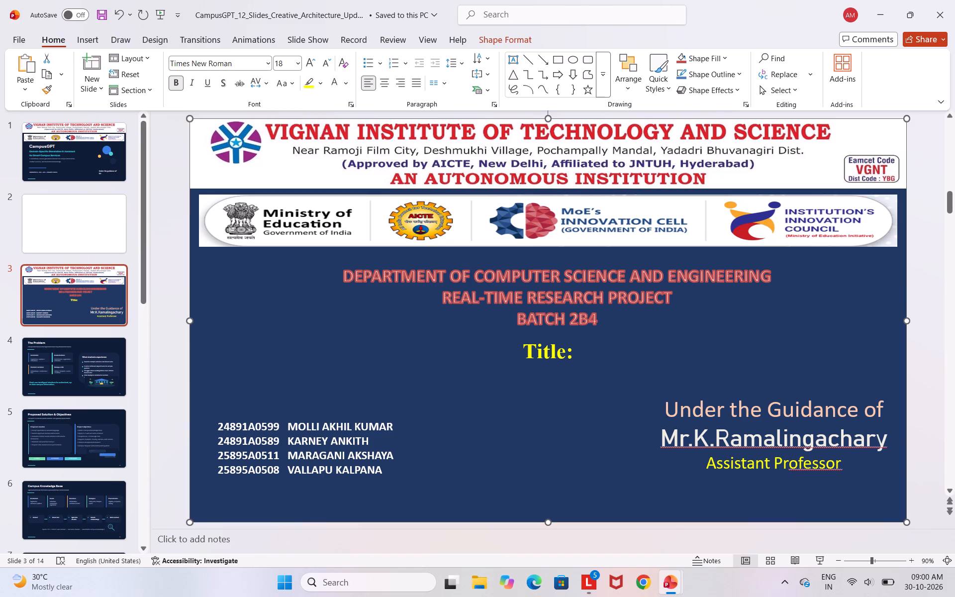
left_click(578, 353)
double_click(578, 353)
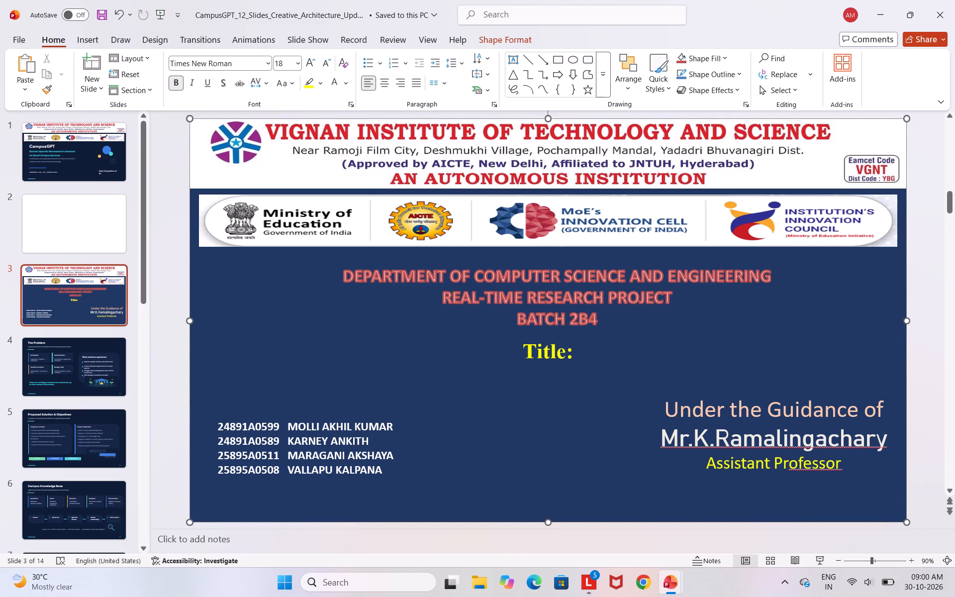
triple_click(578, 353)
key("ctrl+v")
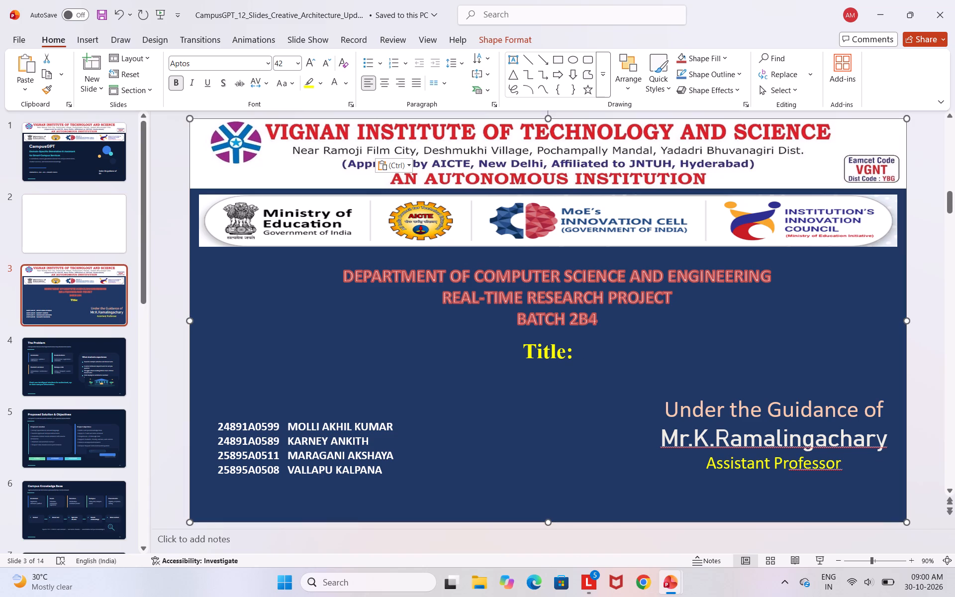
left_click(560, 354)
left_click(580, 353)
left_click(559, 353)
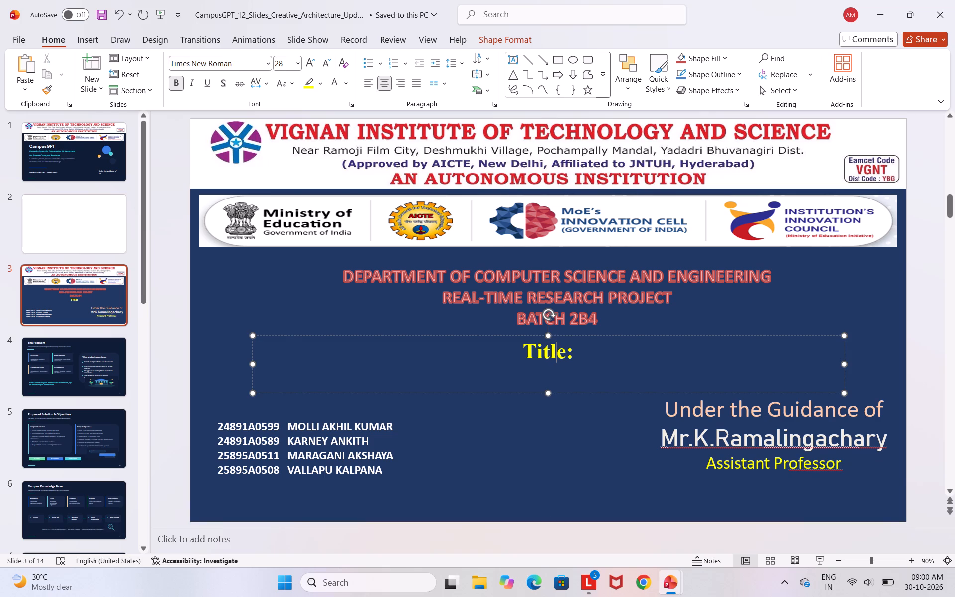
left_click(573, 353)
left_click(565, 353)
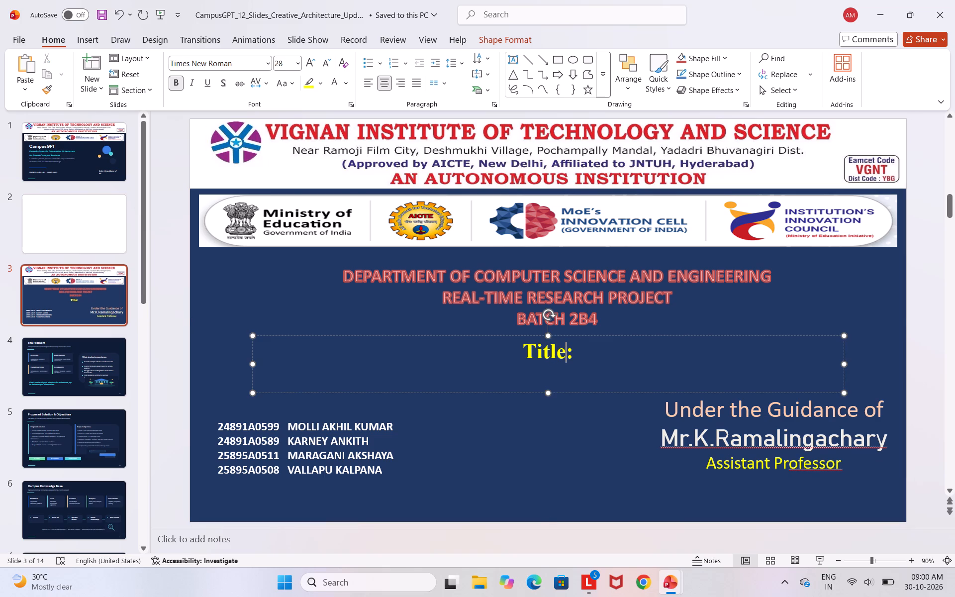
left_click(577, 353)
left_click(577, 353)
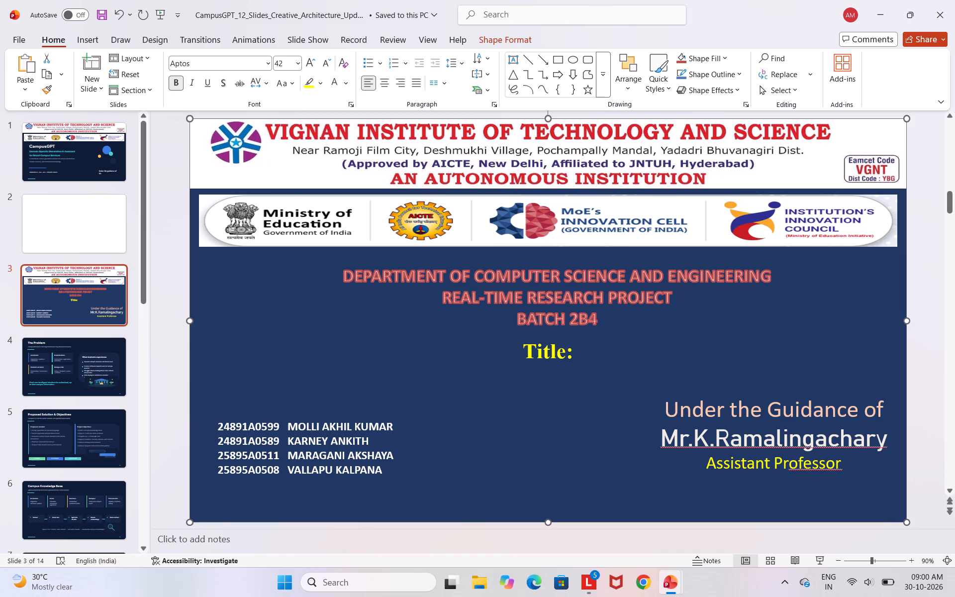
left_click(577, 353)
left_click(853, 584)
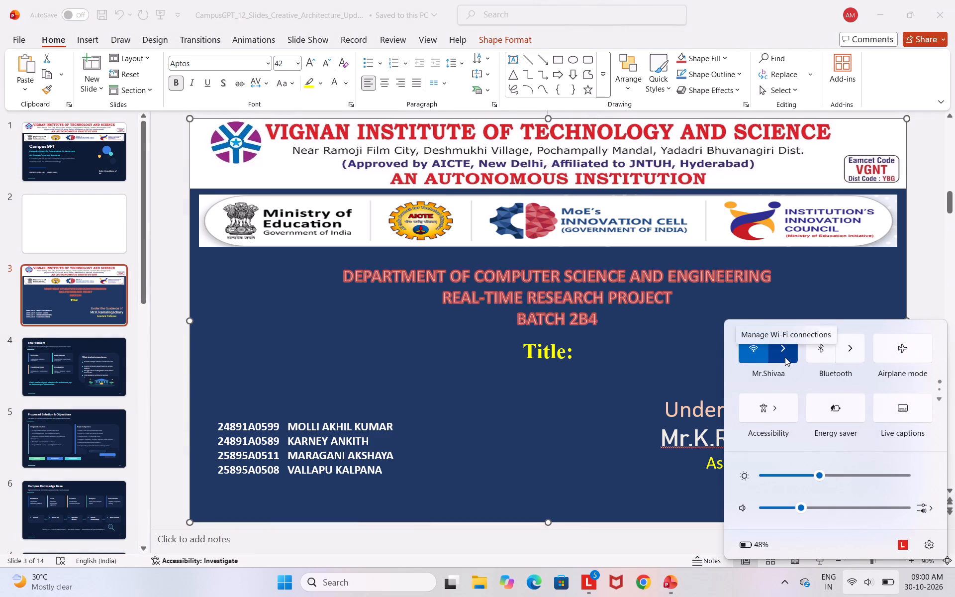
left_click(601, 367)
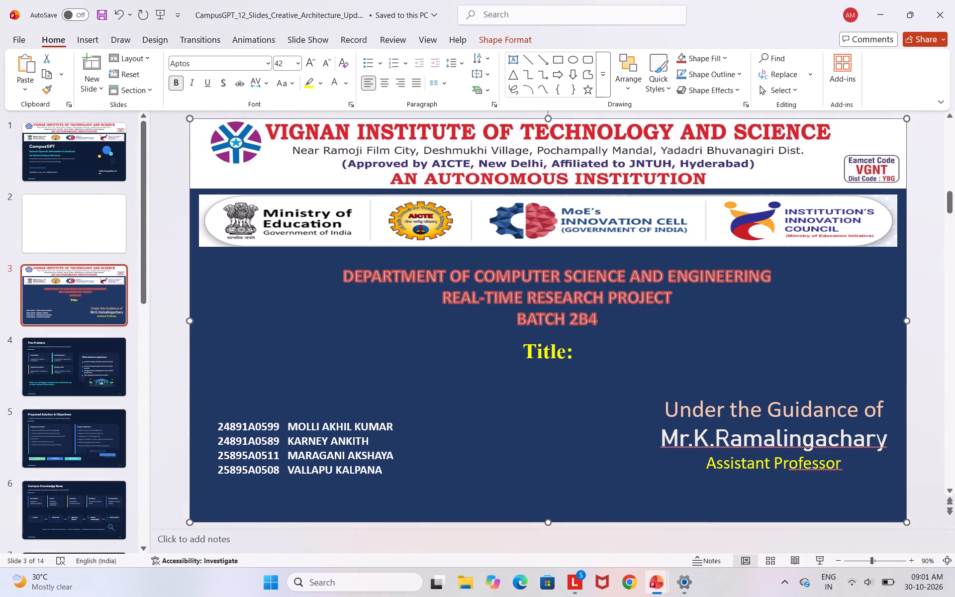
Paste the copied "CampusGPT" heading text directly after "Title:" on the pasted RTRP title slide.
left_click(574, 360)
left_click(575, 354)
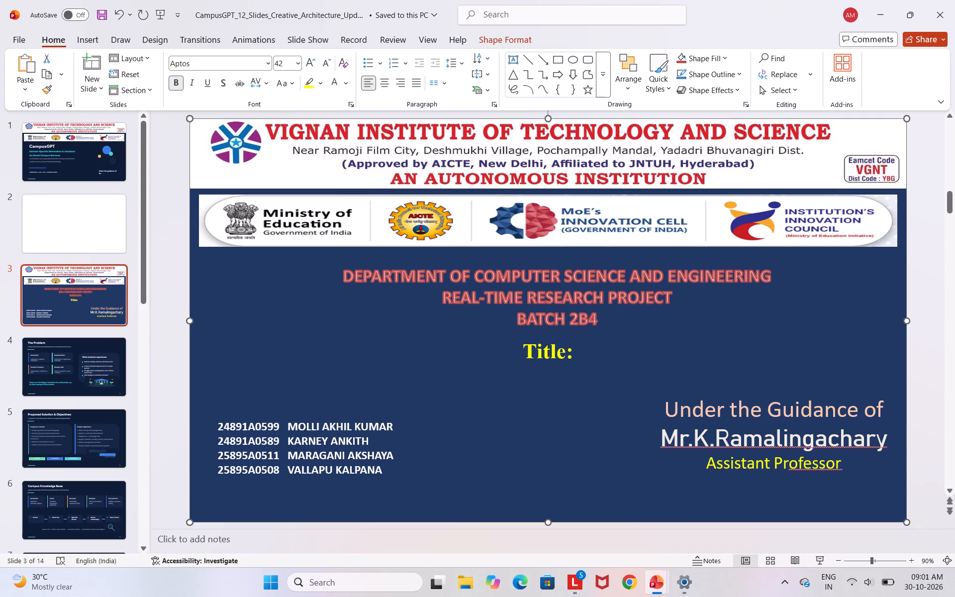
left_click(561, 352)
double_click(561, 352)
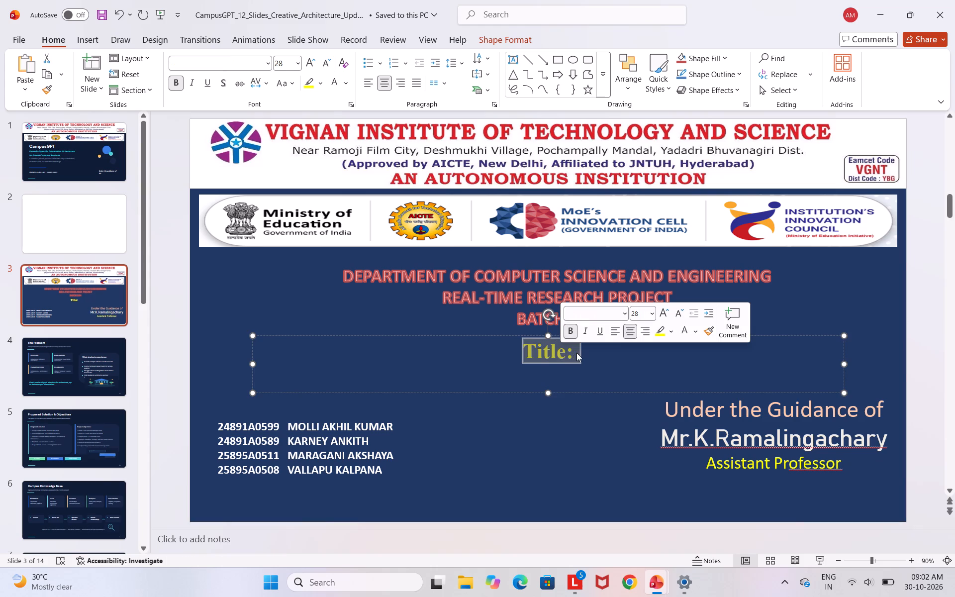
left_click(576, 353)
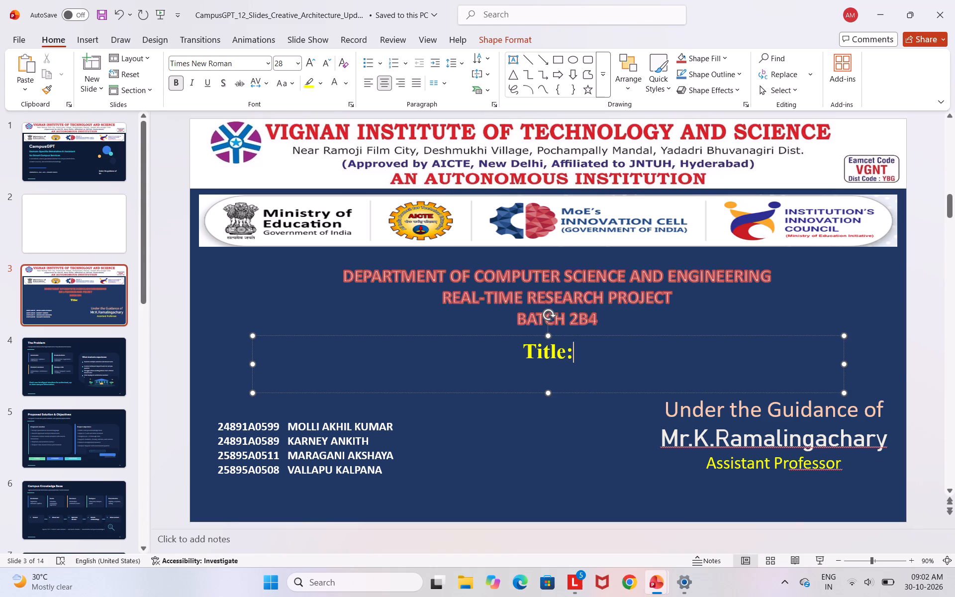
key("ctrl+v")
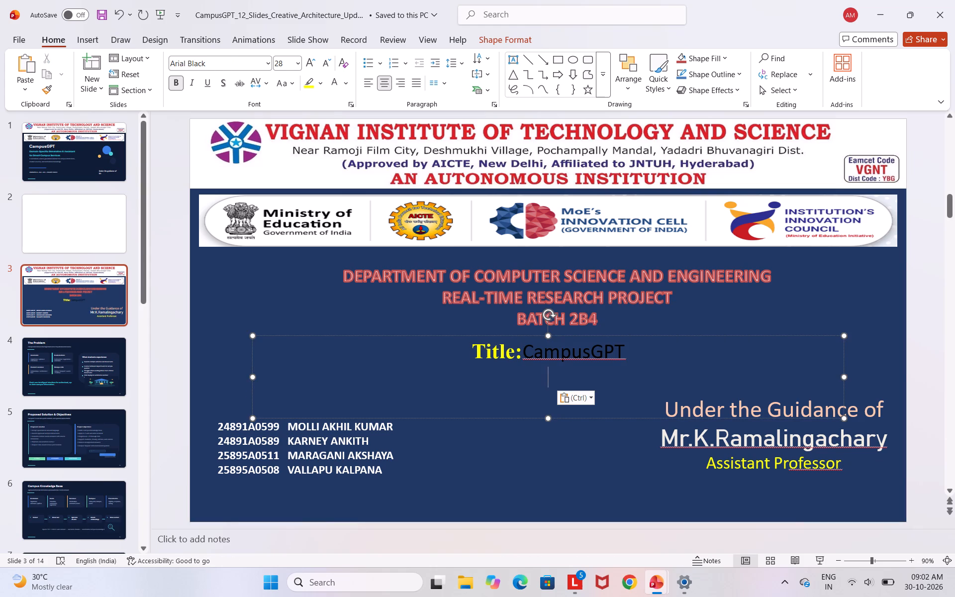
Set the font colour of the pasted "CampusGPT" text to standard yellow.
left_click_drag(524, 350, 624, 353)
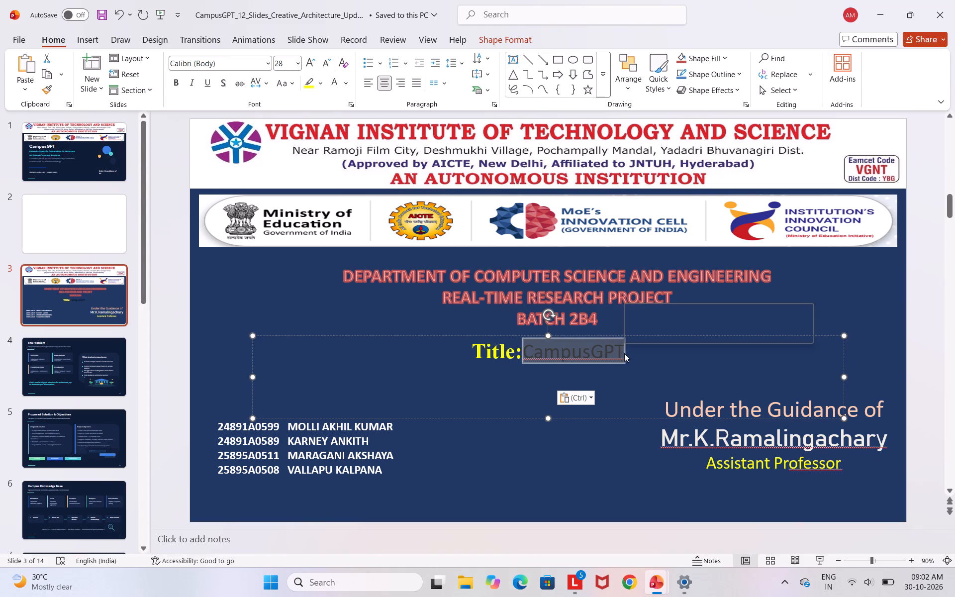
left_click(334, 83)
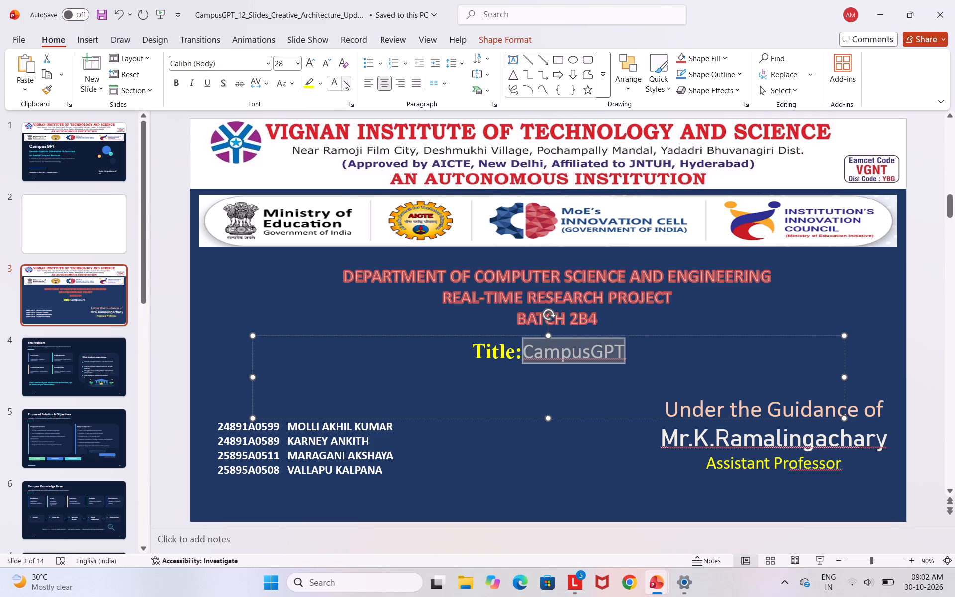
left_click(344, 81)
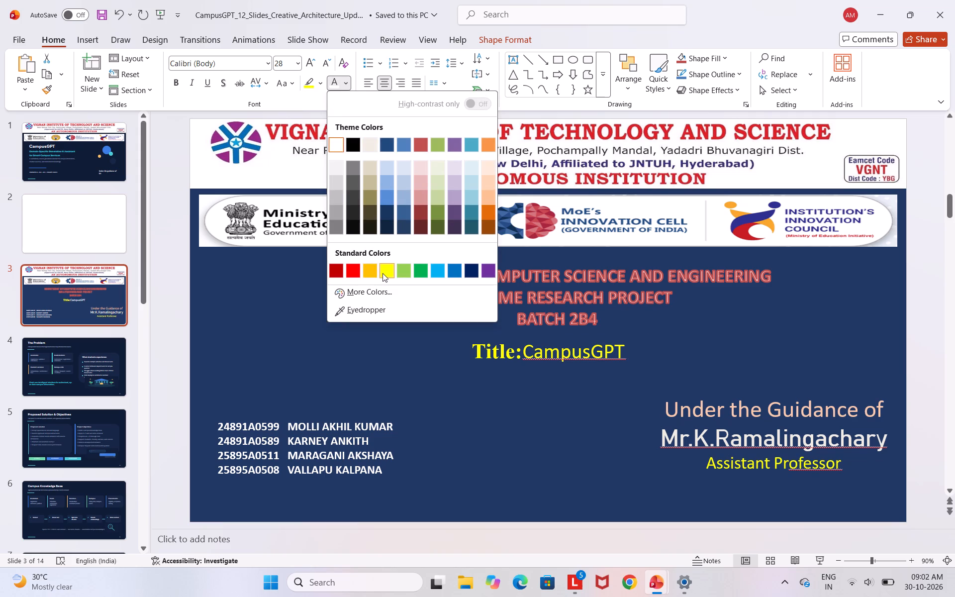
left_click(382, 273)
left_click(528, 409)
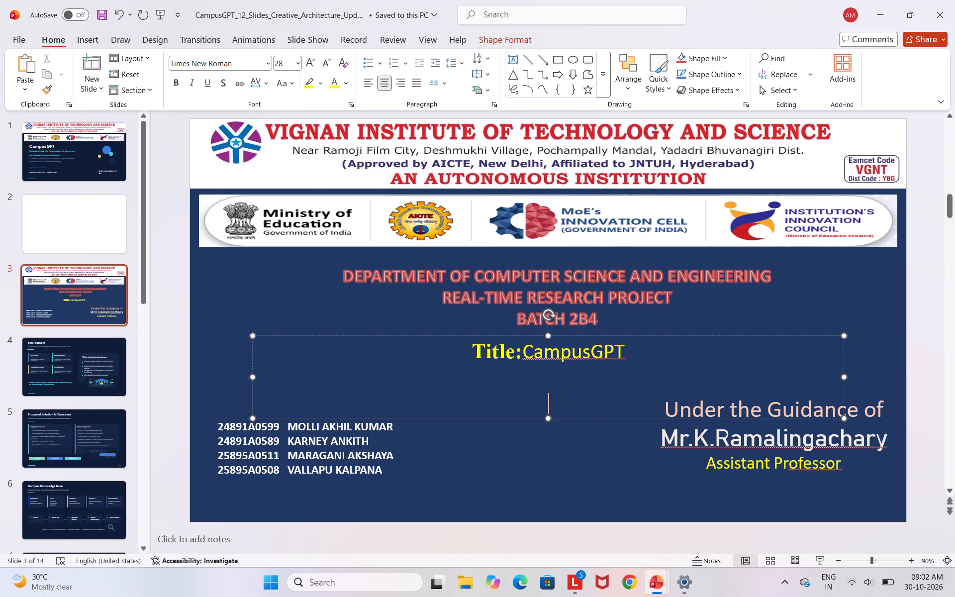
Copy the subtitle "Domain-Specific Generative AI Assistant for Smart Campus Services" from the first slide and paste it below the CampusGPT title on slide 3.
left_click(633, 356)
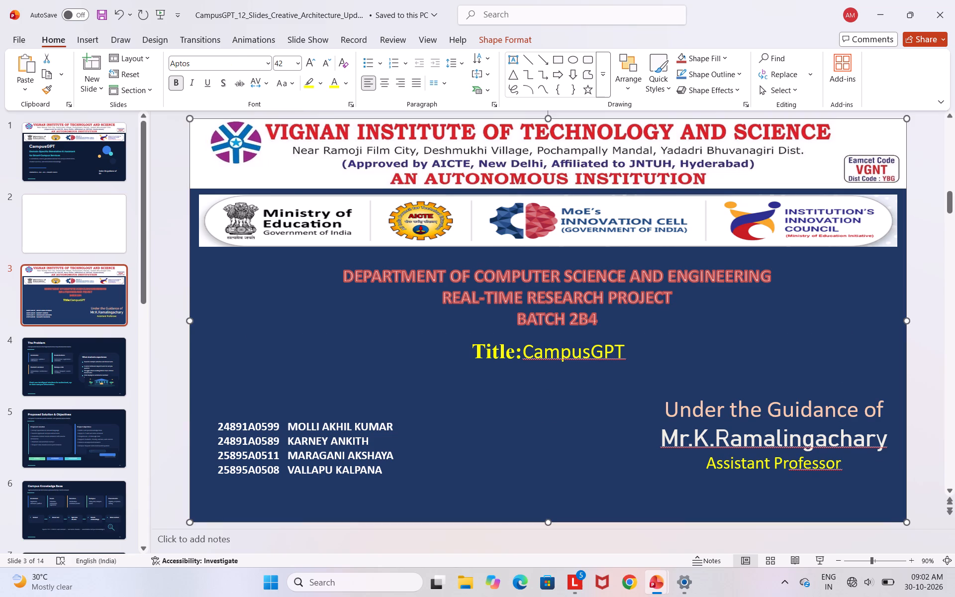
left_click(633, 355)
double_click(621, 353)
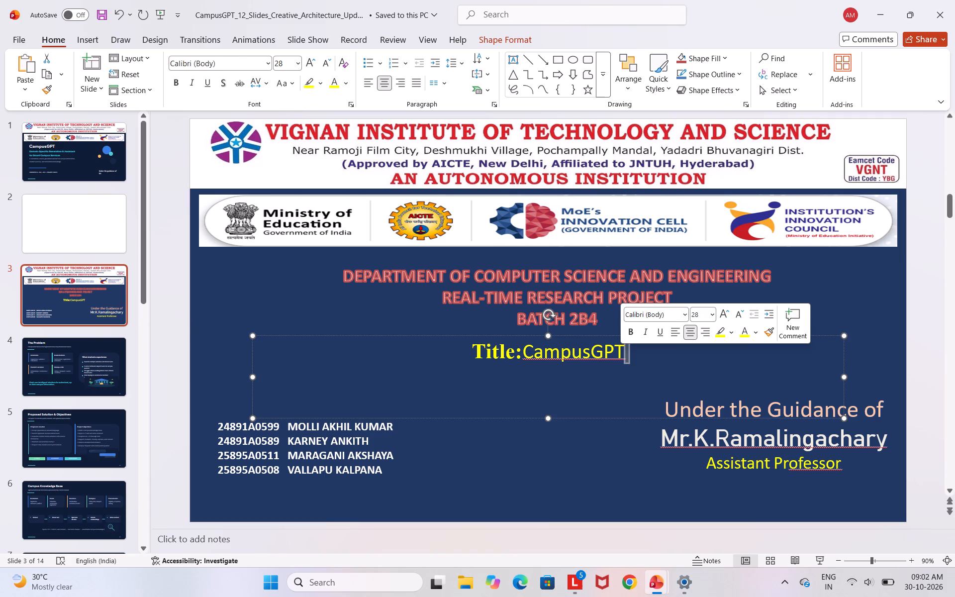
key("Return")
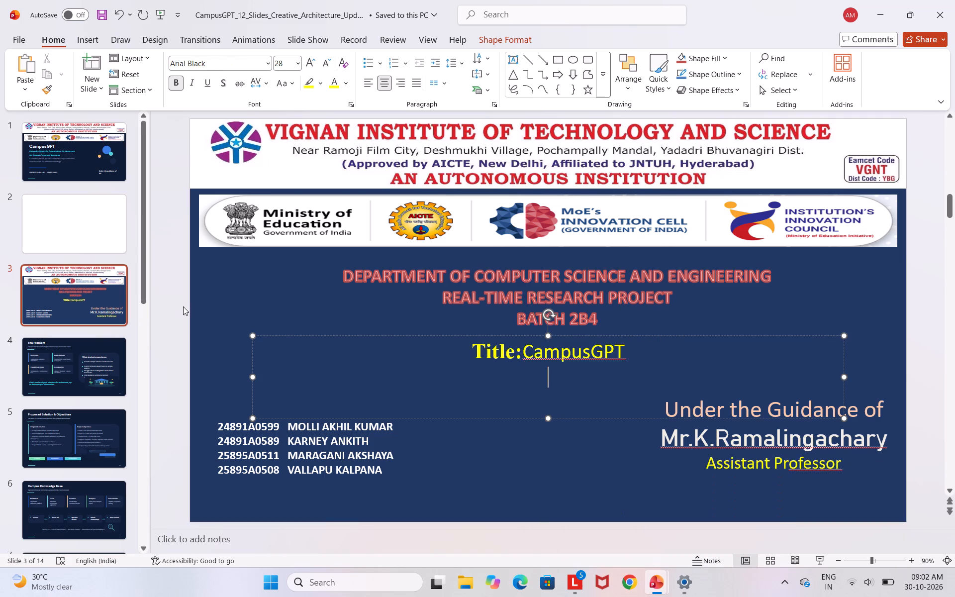
left_click(124, 162)
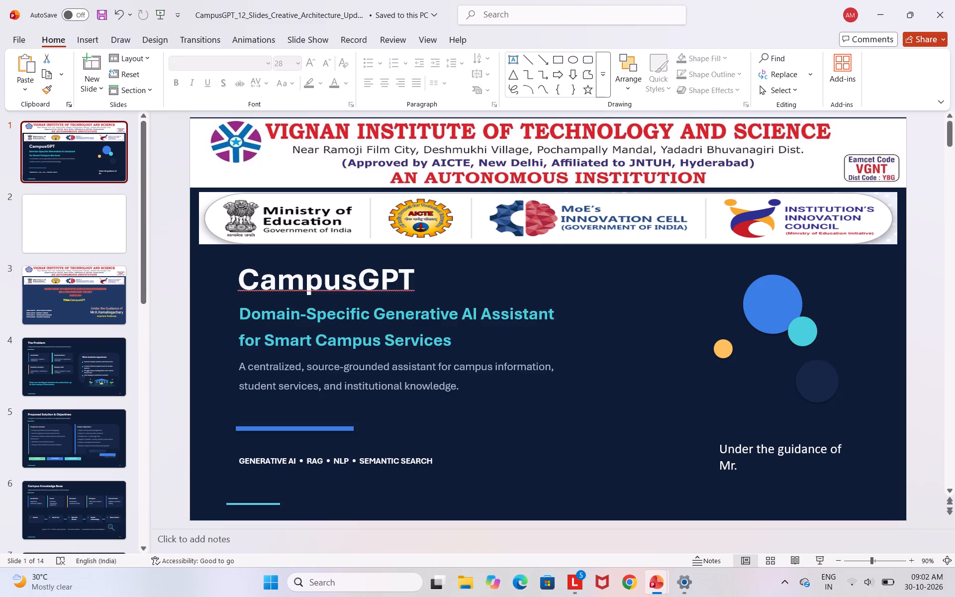
left_click_drag(241, 314, 322, 339)
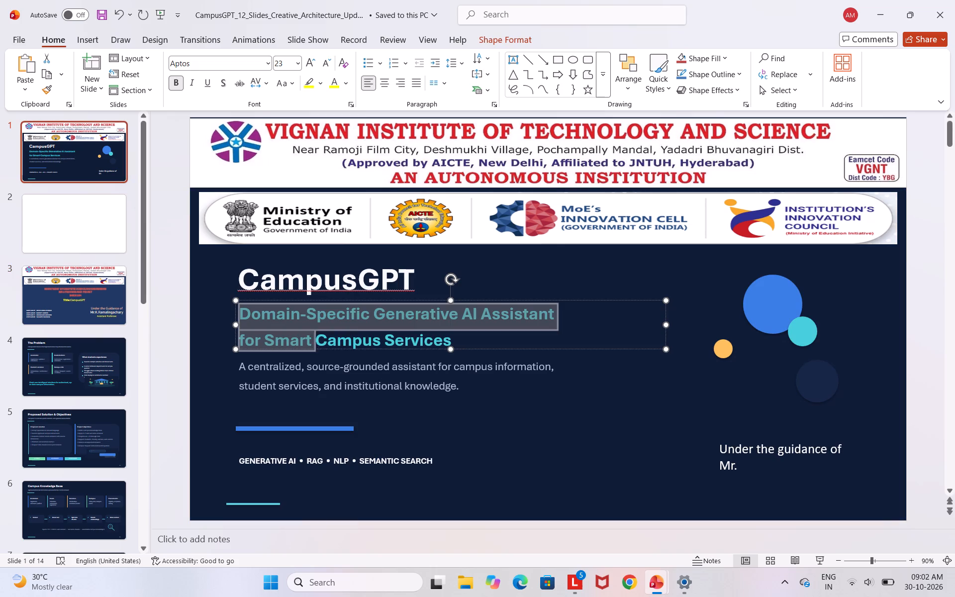
left_click_drag(322, 339, 431, 340)
key("ctrl+c")
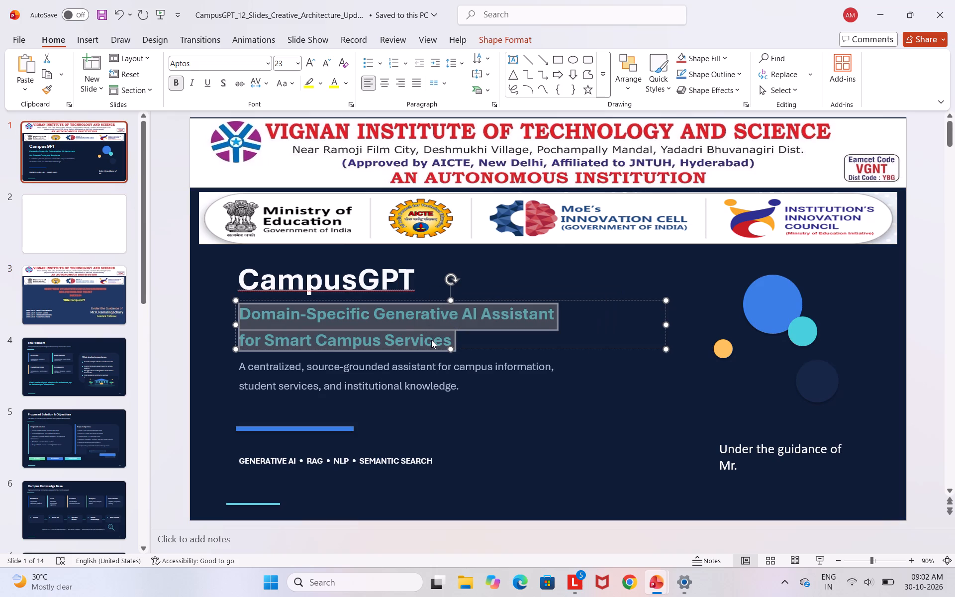
left_click(116, 302)
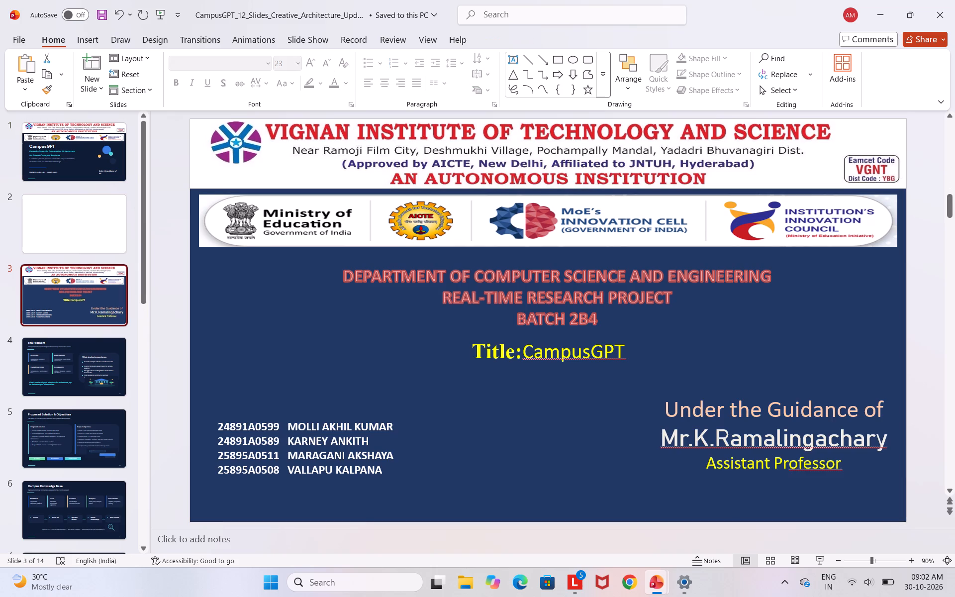
left_click(515, 364)
key("ctrl+v")
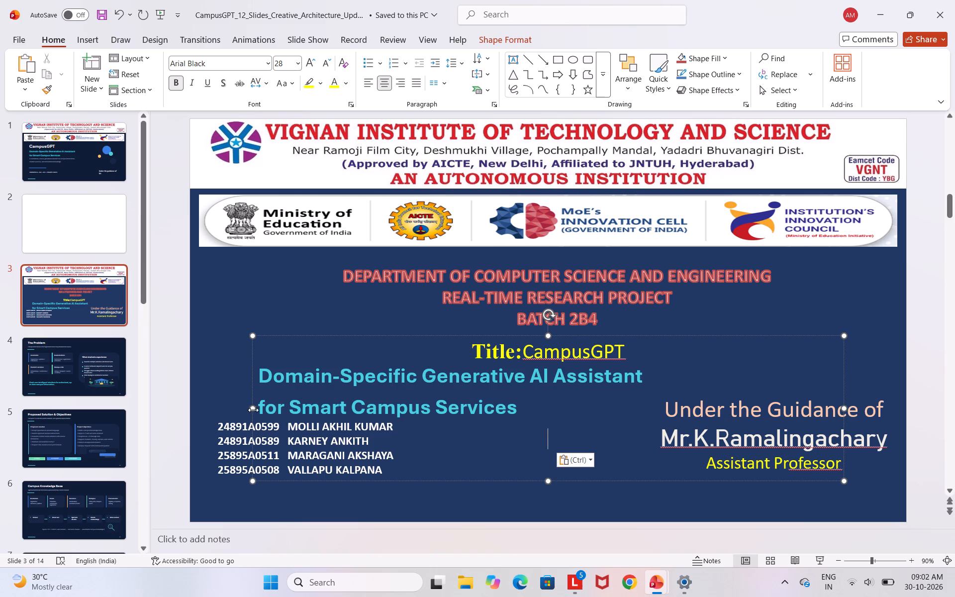
Widen the title text box on both sides to nearly the full slide width.
left_click_drag(254, 409, 201, 401)
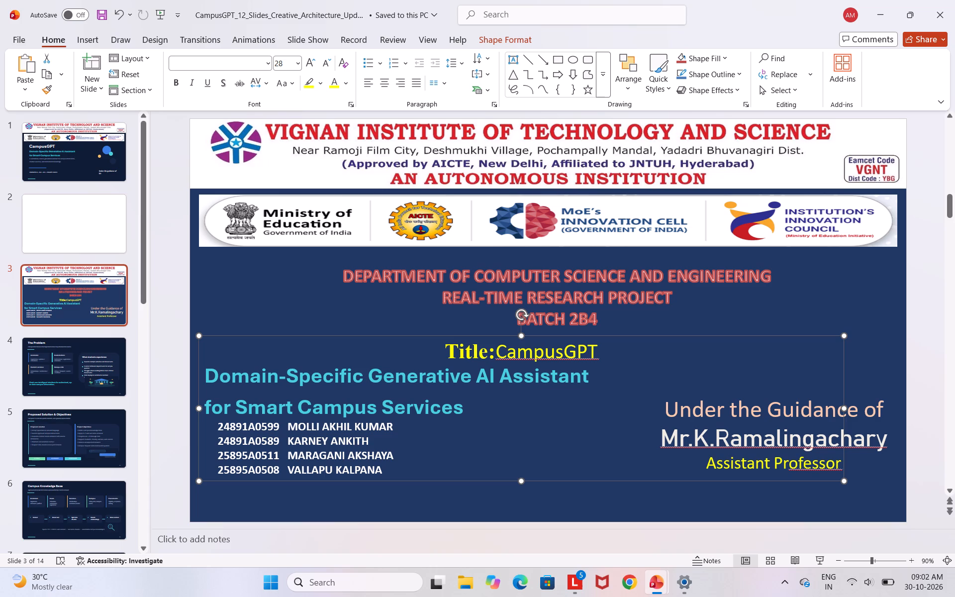
left_click_drag(842, 409, 899, 405)
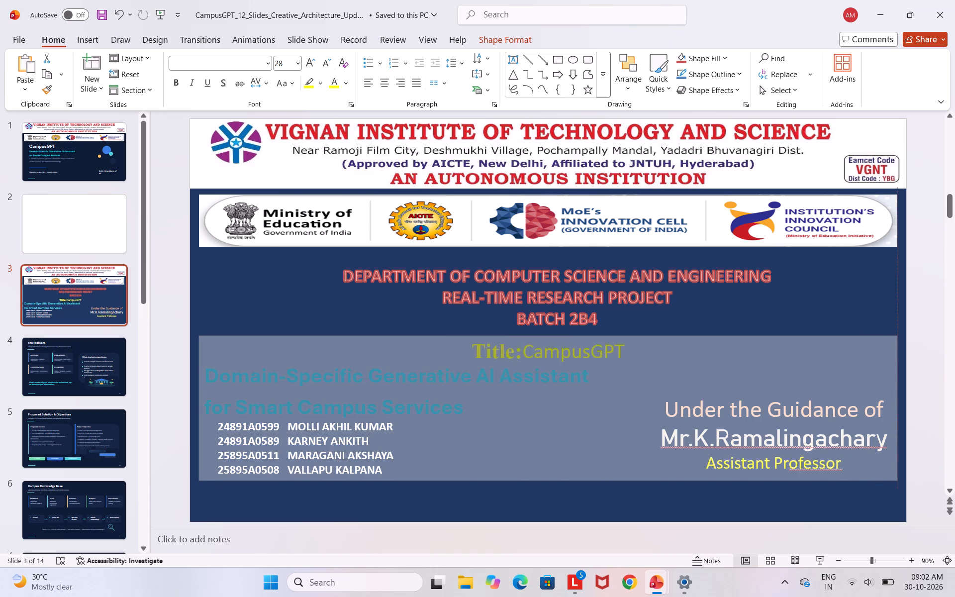
left_click_drag(899, 405, 899, 405)
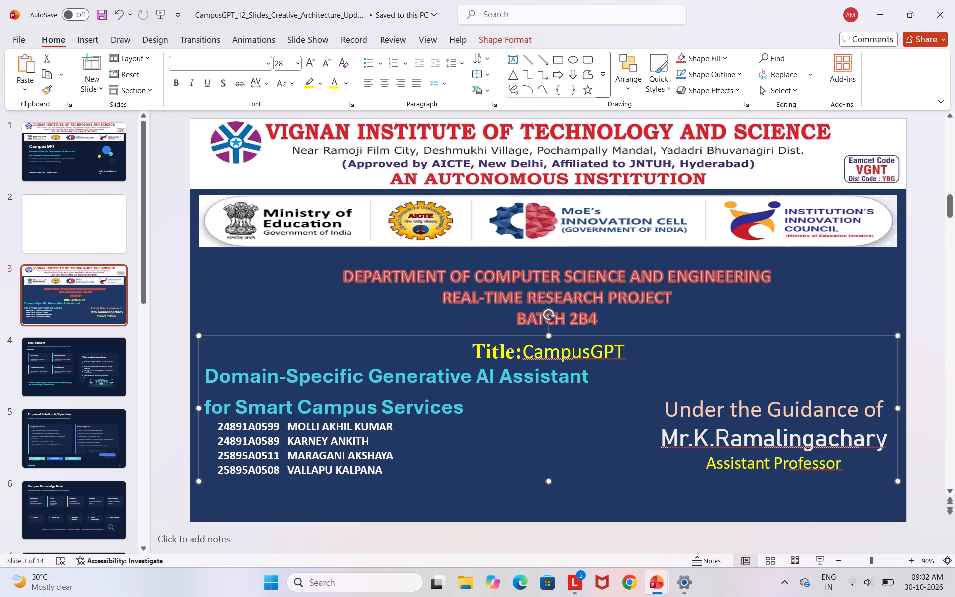
Place the text cursor before "for Smart Campus Services" in the pasted subtitle.
left_click(205, 405)
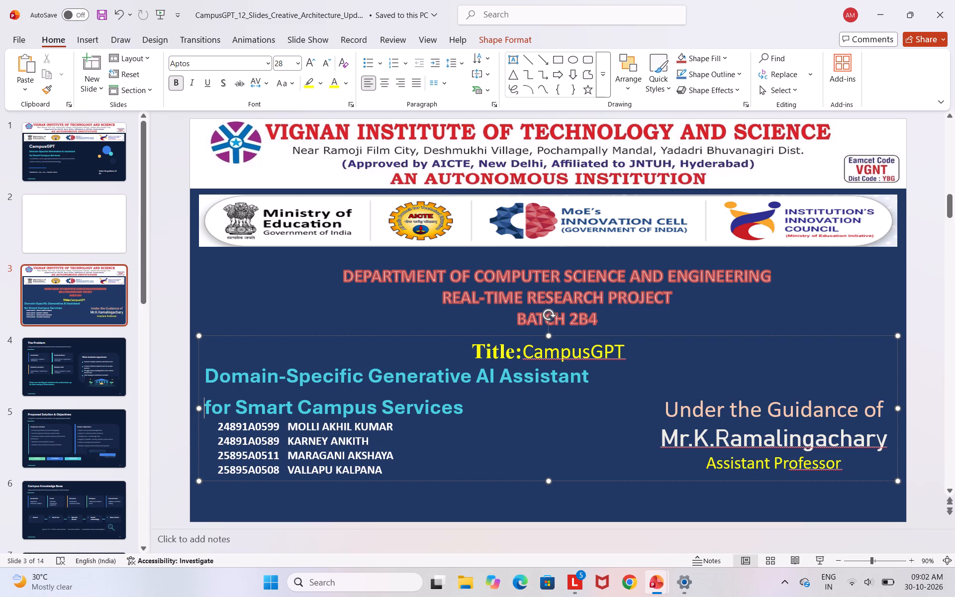
Join "for Smart Campus Services" to the subtitle's first line, separated by a space, so the subtitle is on one line.
key("BackSpace")
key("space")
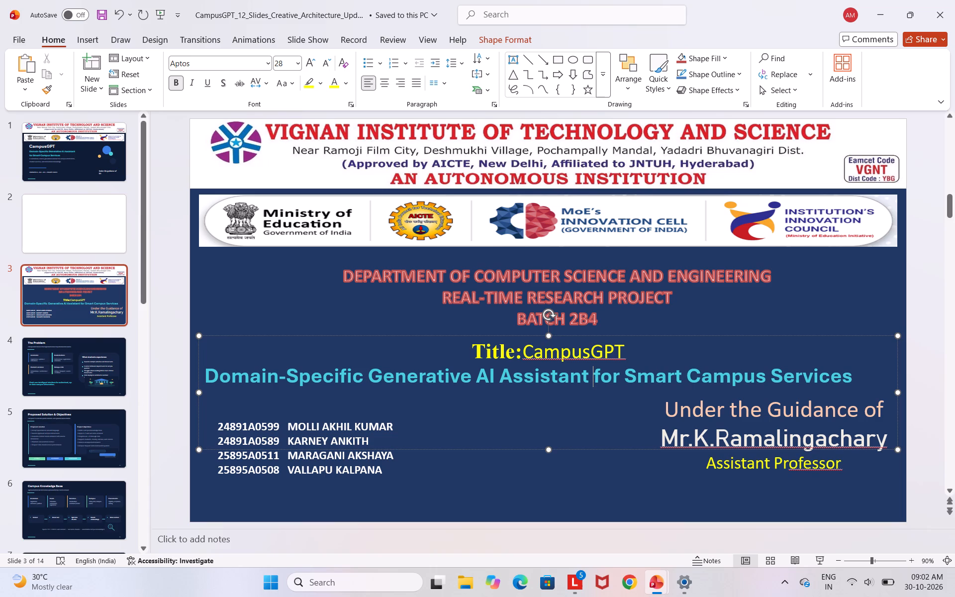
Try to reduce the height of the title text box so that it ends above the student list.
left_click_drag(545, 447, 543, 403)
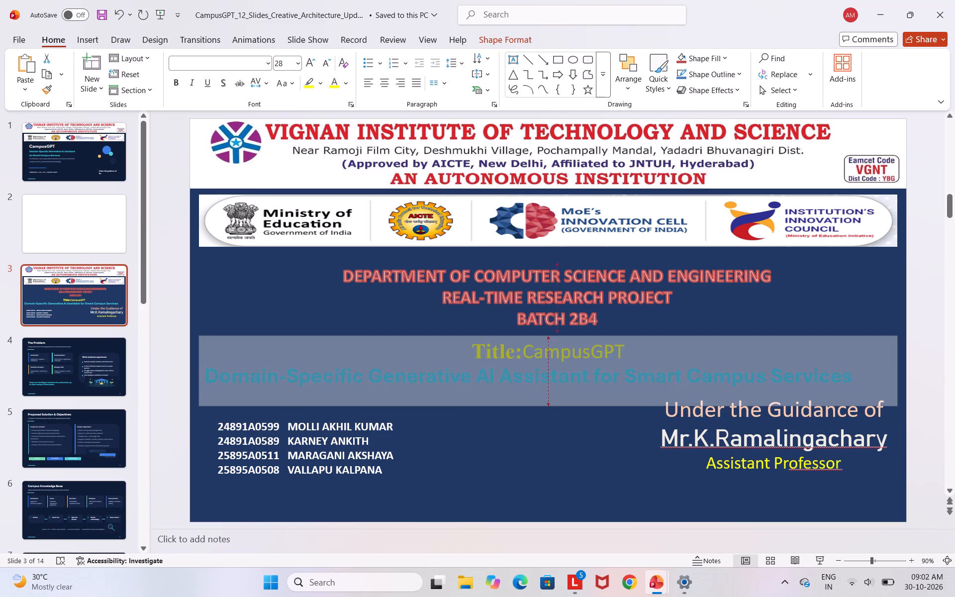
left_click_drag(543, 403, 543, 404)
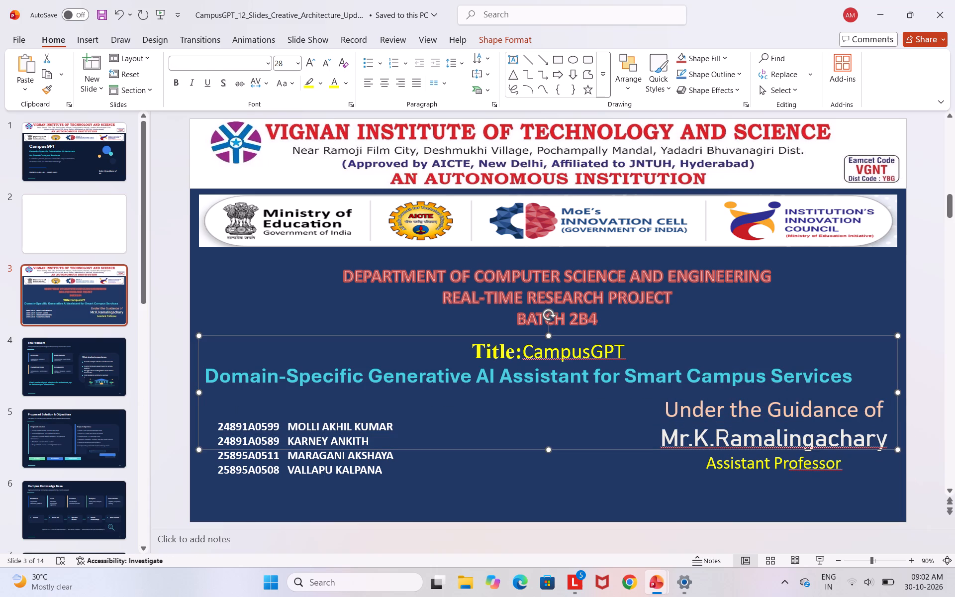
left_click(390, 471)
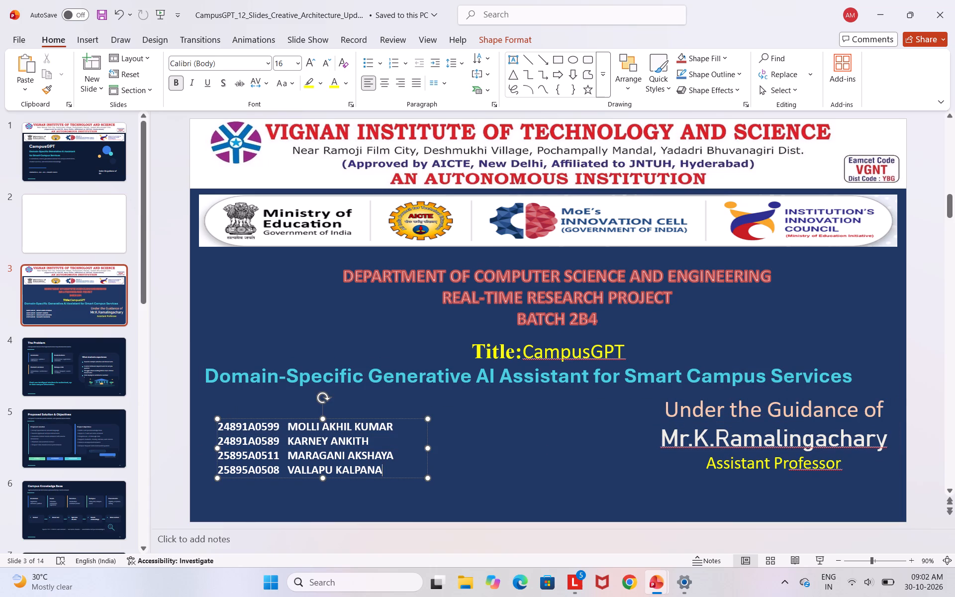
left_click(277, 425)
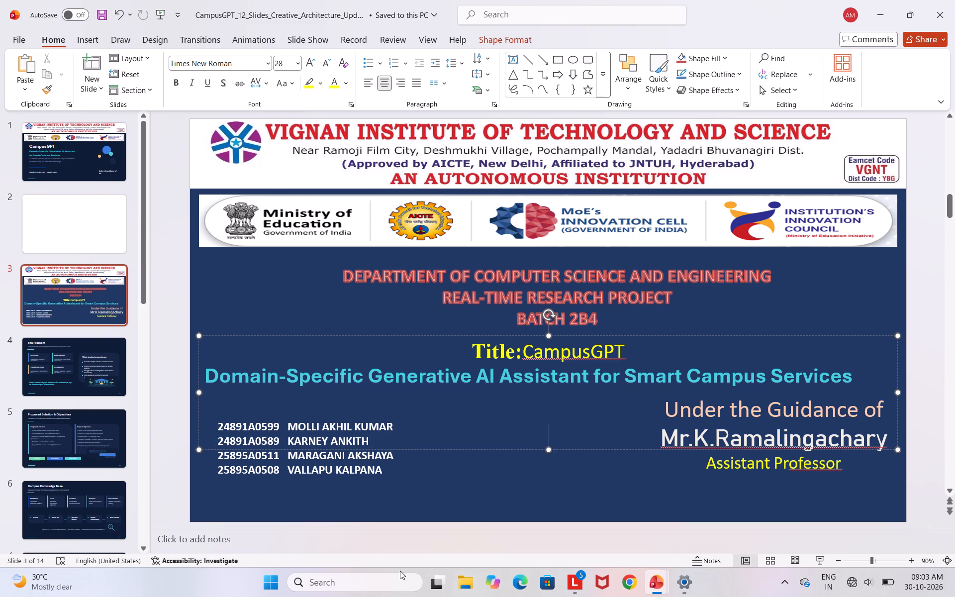
Search the computer for WhatsApp and open the app.
left_click(387, 576)
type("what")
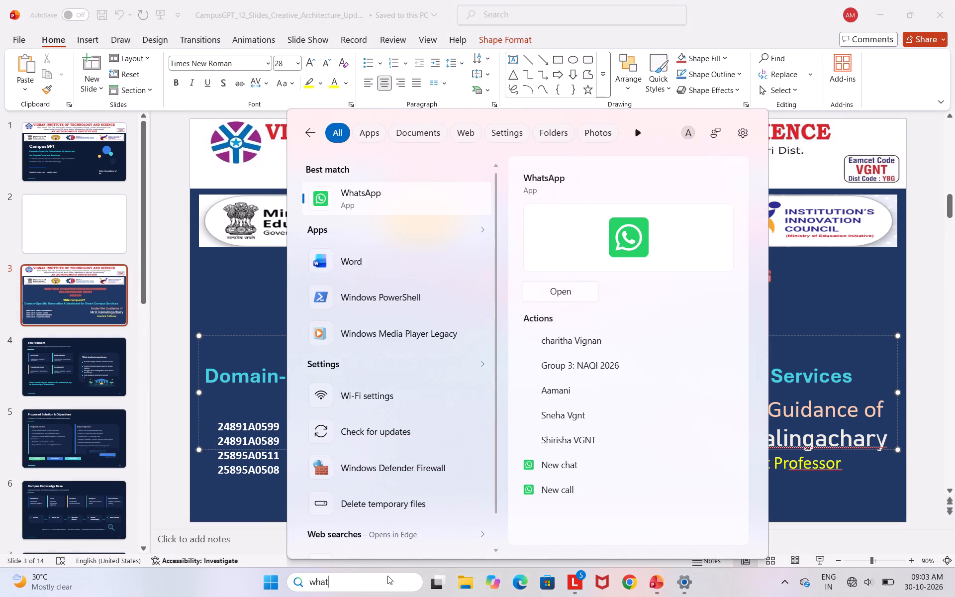
left_click(446, 203)
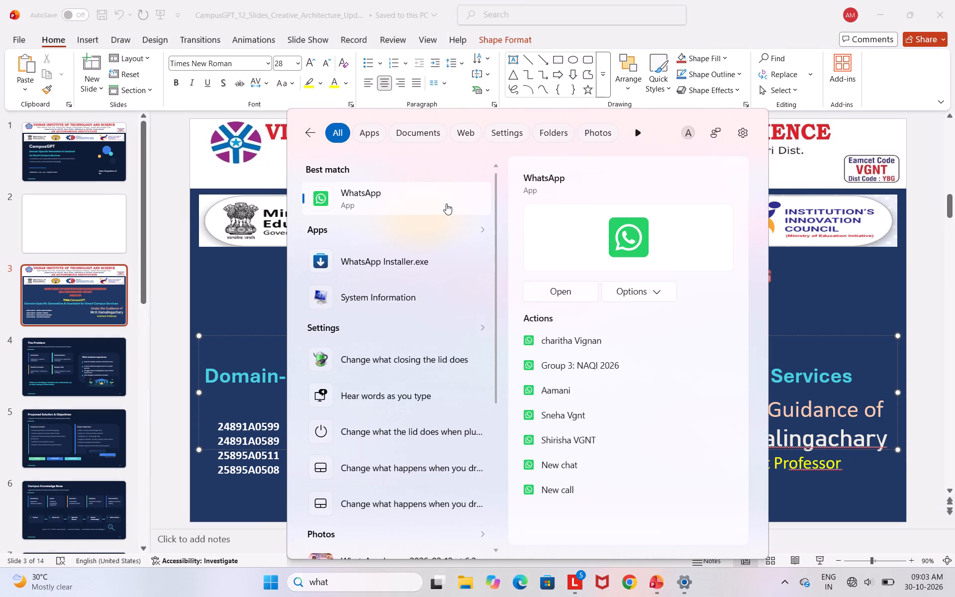
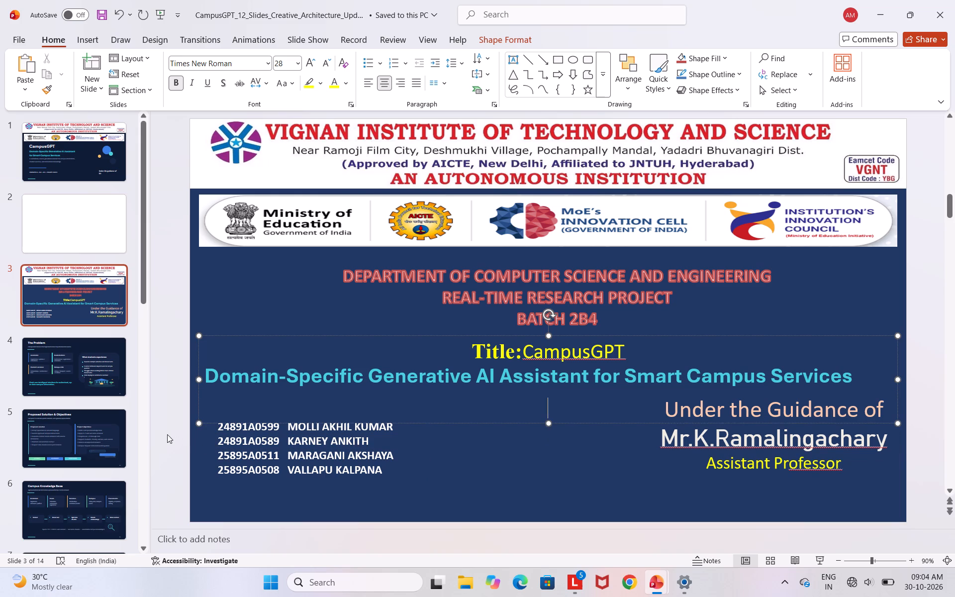
key("BackSpace")
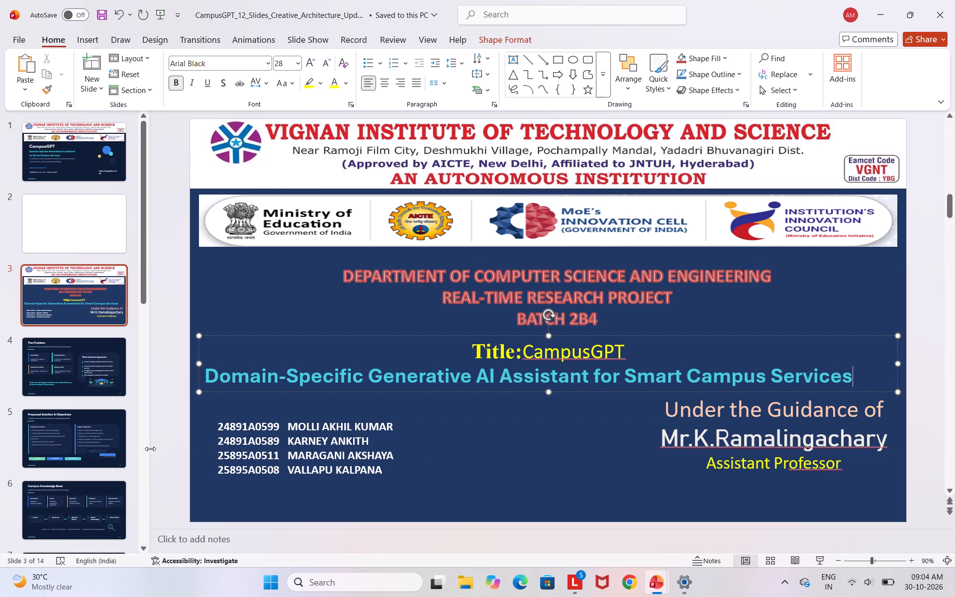
Delete the last two digits of the first student's roll number in the team member list.
double_click(278, 425)
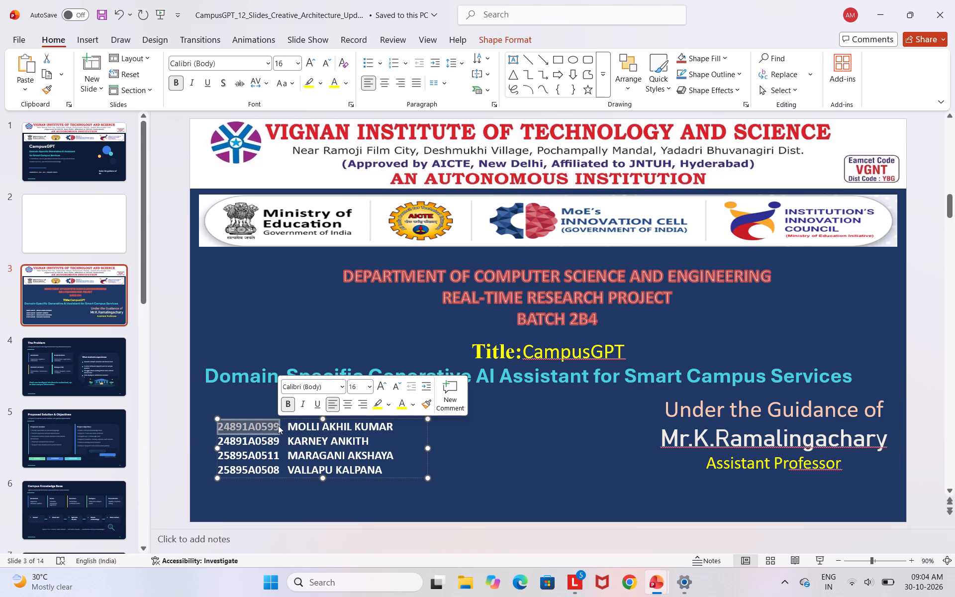
left_click(278, 425)
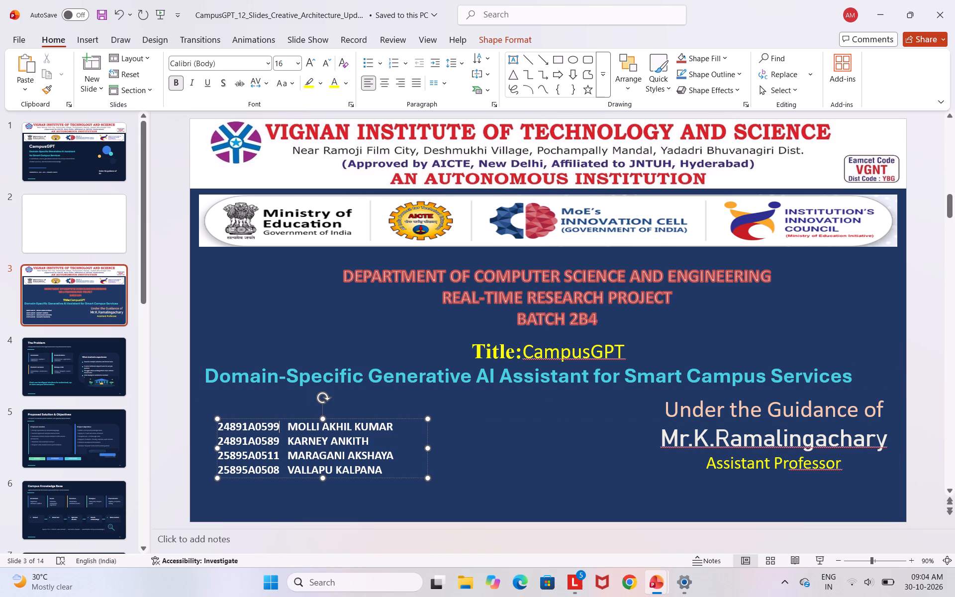
key("BackSpace")
key("BackSpace")
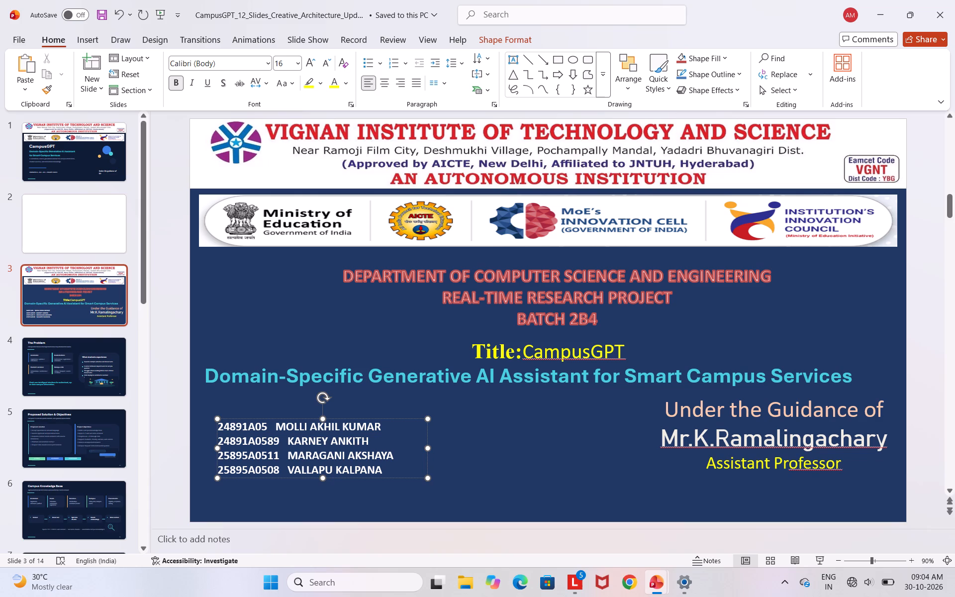
Replace the student name on the first line of slide 3's team list with the new first team member's name.
left_click(380, 425)
key("BackSpace")
key("BackSpace")
key("BackSpace")
key("BackSpace")
key("BackSpace")
key("BackSpace")
key("BackSpace")
key("BackSpace")
key("BackSpace")
key("BackSpace")
key("BackSpace")
key("BackSpace")
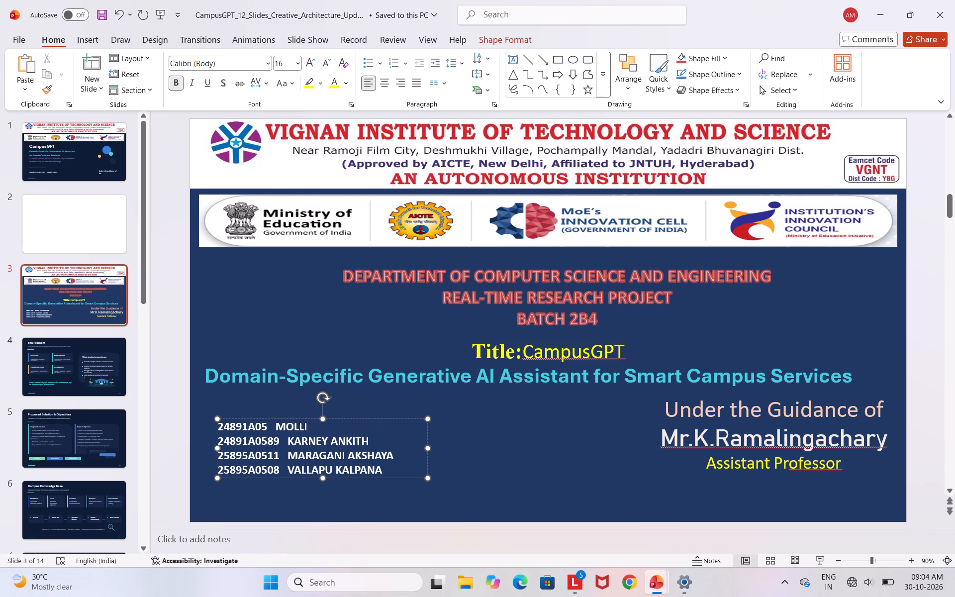
key("BackSpace")
key("BackSpace")
key("BackSpace")
key("BackSpace")
key("BackSpace")
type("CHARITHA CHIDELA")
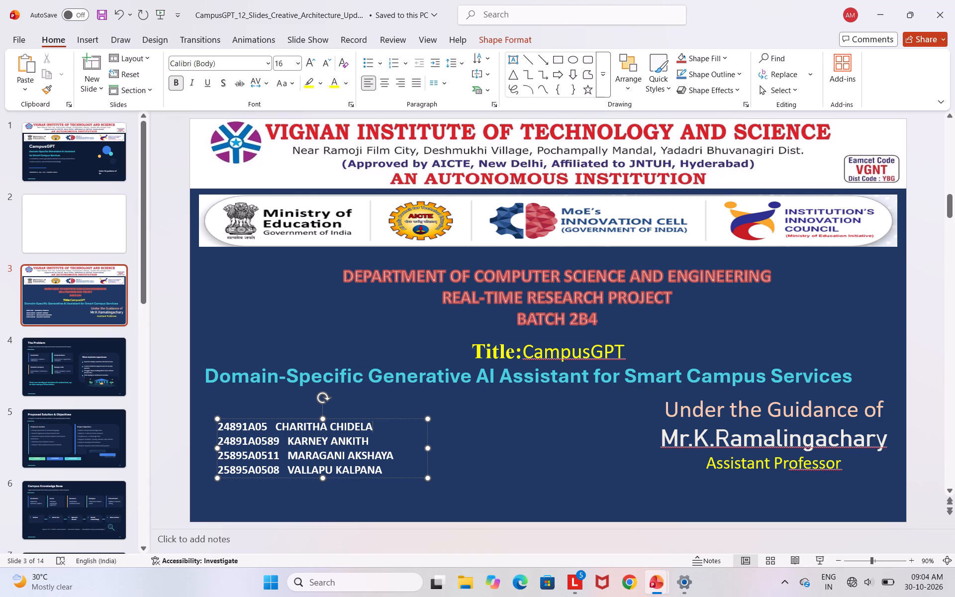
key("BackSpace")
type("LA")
Delete the entire second student entry, roll number and name, from the team list and close up the empty line.
left_click(372, 441)
key("BackSpace")
key("BackSpace")
key("BackSpace")
key("BackSpace")
key("BackSpace")
key("BackSpace")
key("BackSpace")
key("BackSpace")
key("BackSpace")
key("BackSpace")
key("BackSpace")
key("BackSpace")
key("BackSpace")
key("BackSpace")
key("BackSpace")
key("BackSpace")
key("BackSpace")
key("BackSpace")
key("BackSpace")
key("BackSpace")
key("BackSpace")
key("BackSpace")
key("BackSpace")
key("BackSpace")
key("BackSpace")
key("BackSpace")
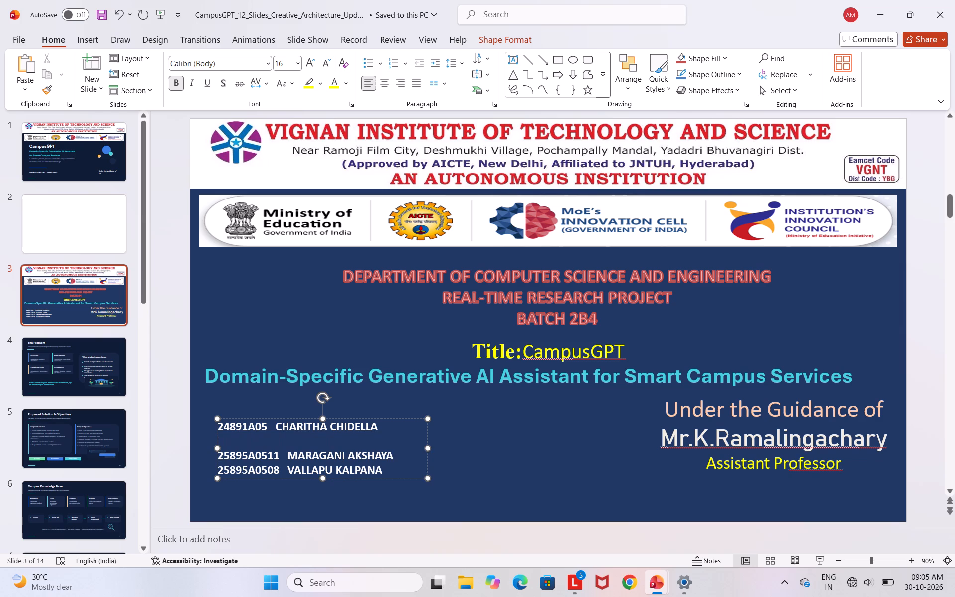
key("BackSpace")
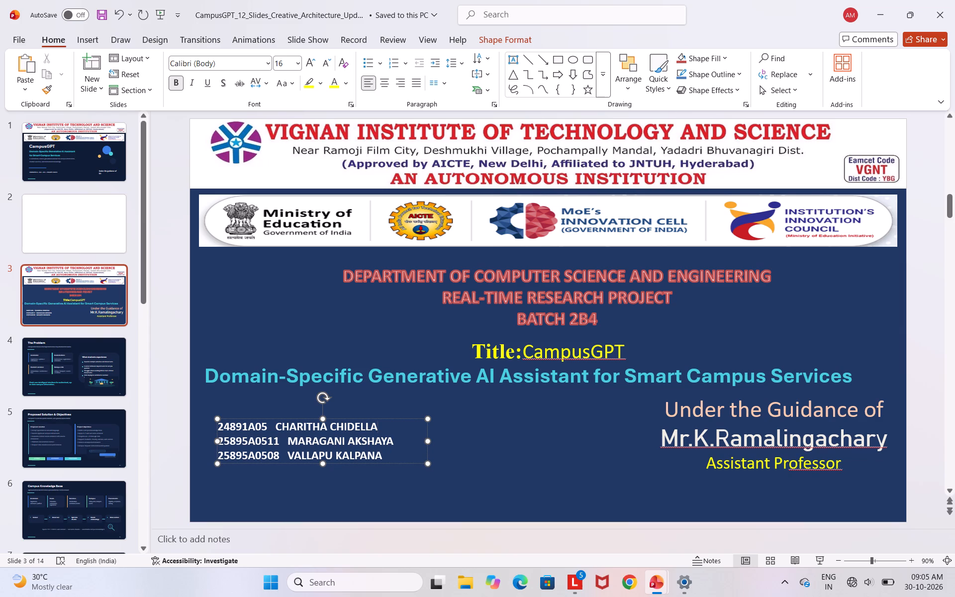
Replace the last student entry in the team list with the opening part of the third member's roll number.
left_click(382, 458)
key("BackSpace")
key("BackSpace")
key("BackSpace")
key("BackSpace")
key("BackSpace")
key("BackSpace")
key("BackSpace")
key("BackSpace")
key("BackSpace")
key("BackSpace")
key("BackSpace")
key("BackSpace")
key("BackSpace")
key("BackSpace")
key("BackSpace")
key("BackSpace")
key("BackSpace")
key("BackSpace")
key("BackSpace")
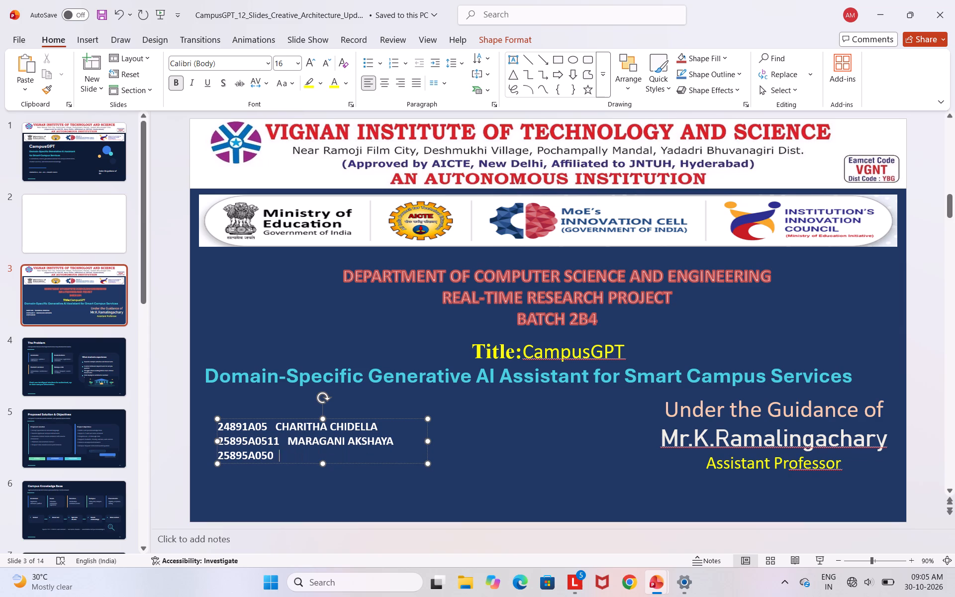
key("BackSpace")
key("BackSpace")
key("BackSpace")
key("BackSpace")
key("BackSpace")
key("BackSpace")
key("BackSpace")
key("BackSpace")
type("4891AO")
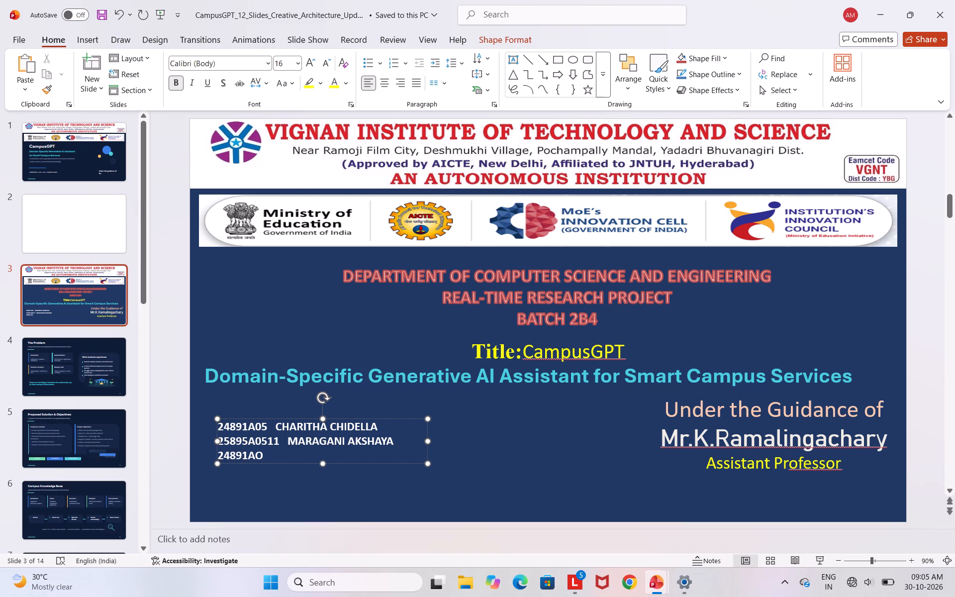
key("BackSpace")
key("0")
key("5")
Complete the first team member's roll number by adding its final two digits before the name.
left_click(270, 427)
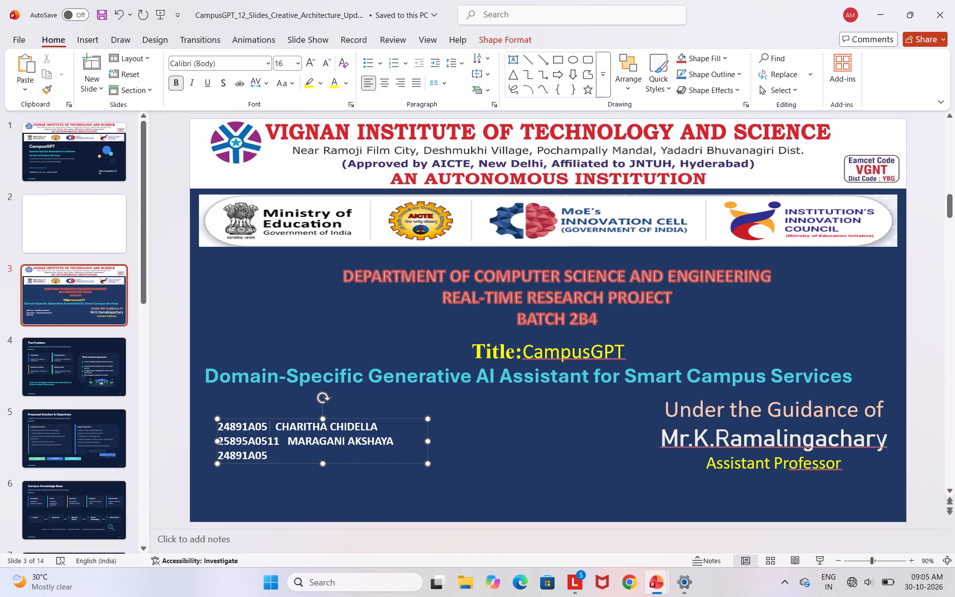
left_click(265, 427)
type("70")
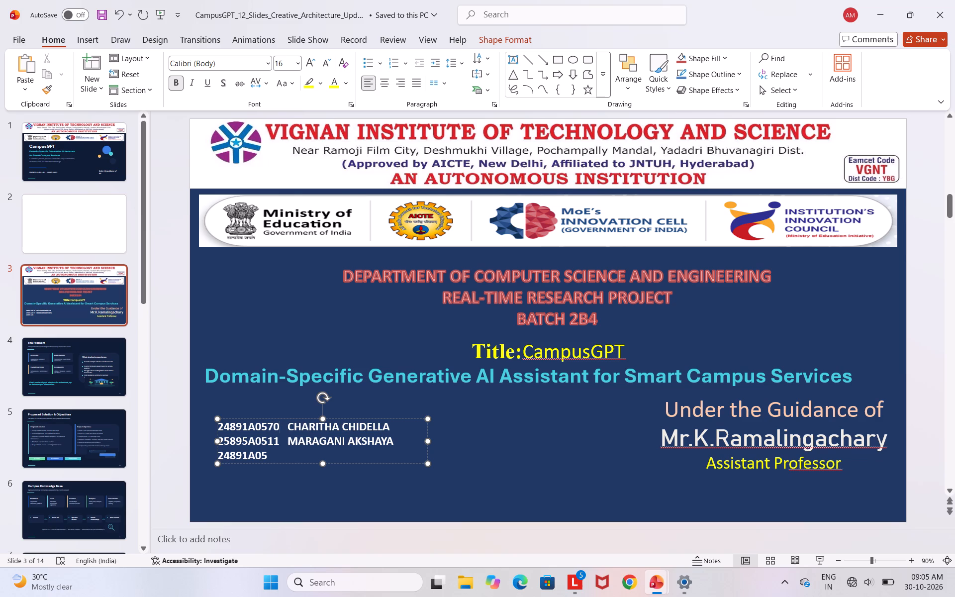
Switch to File Explorer and look through the recent files and the Downloads folder for the project abstract with student details.
left_click(288, 458)
left_click(466, 578)
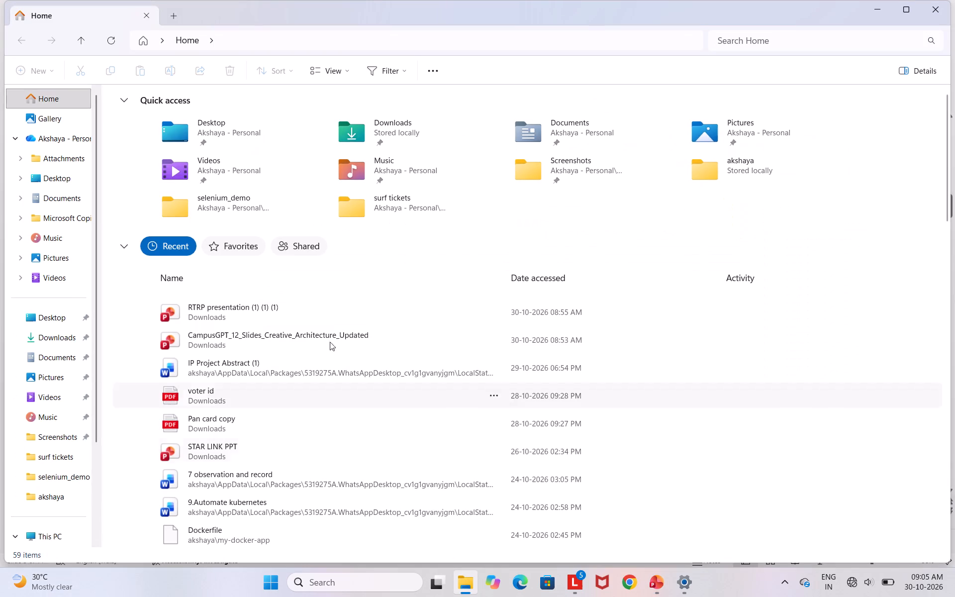
scroll(279, 465, "down", 1)
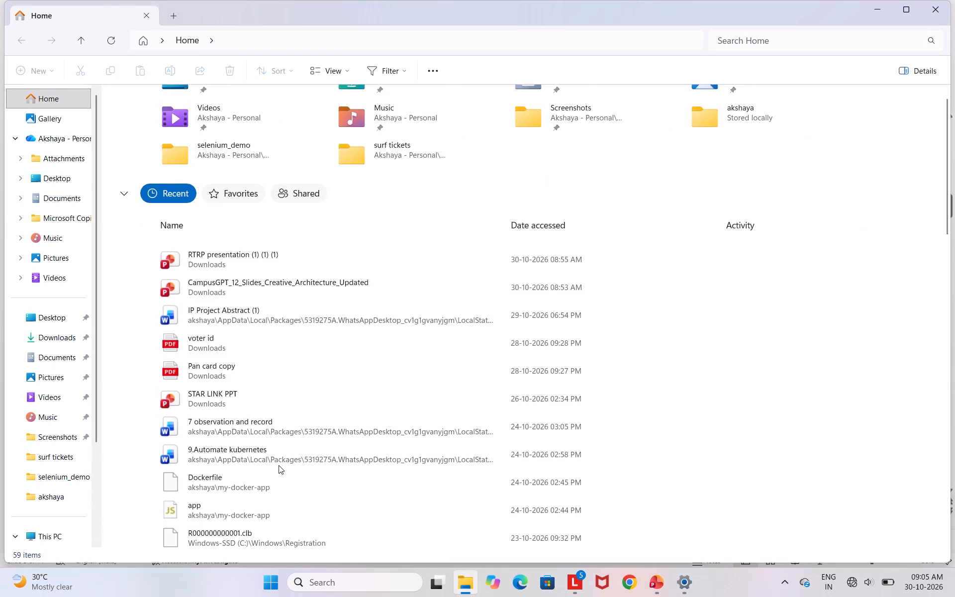
scroll(279, 465, "down", 2)
scroll(279, 465, "up", 3)
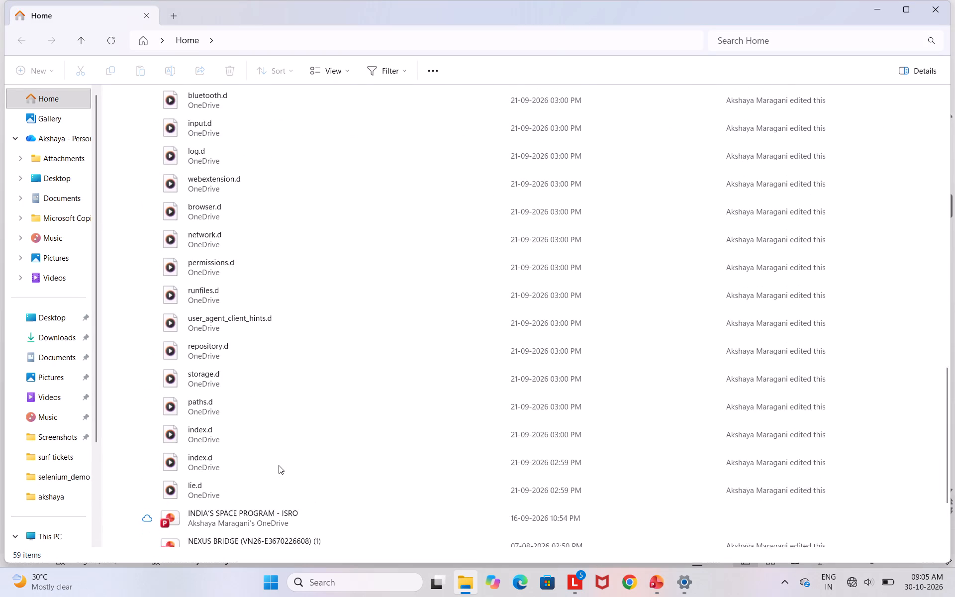
scroll(279, 465, "up", 6)
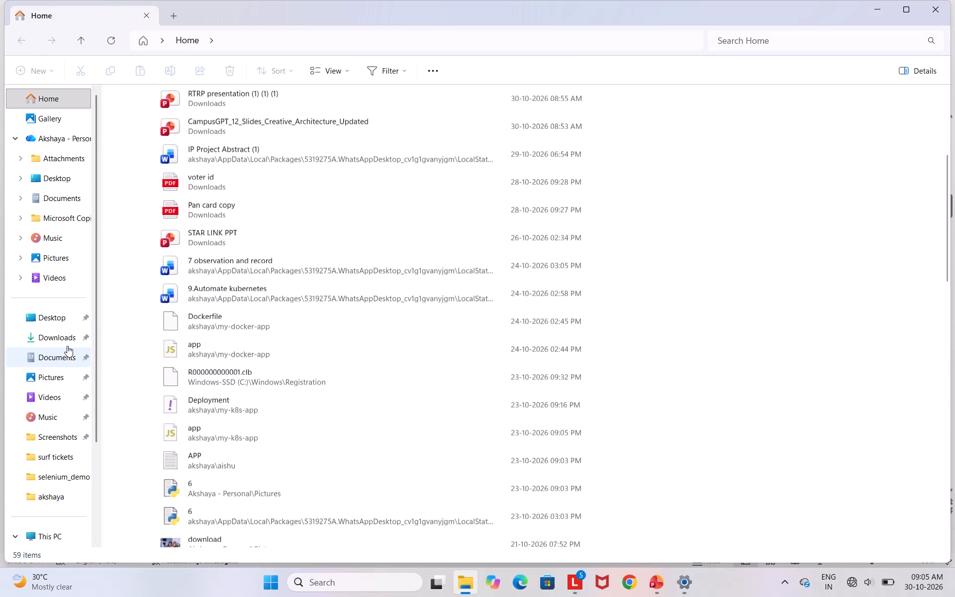
left_click(67, 342)
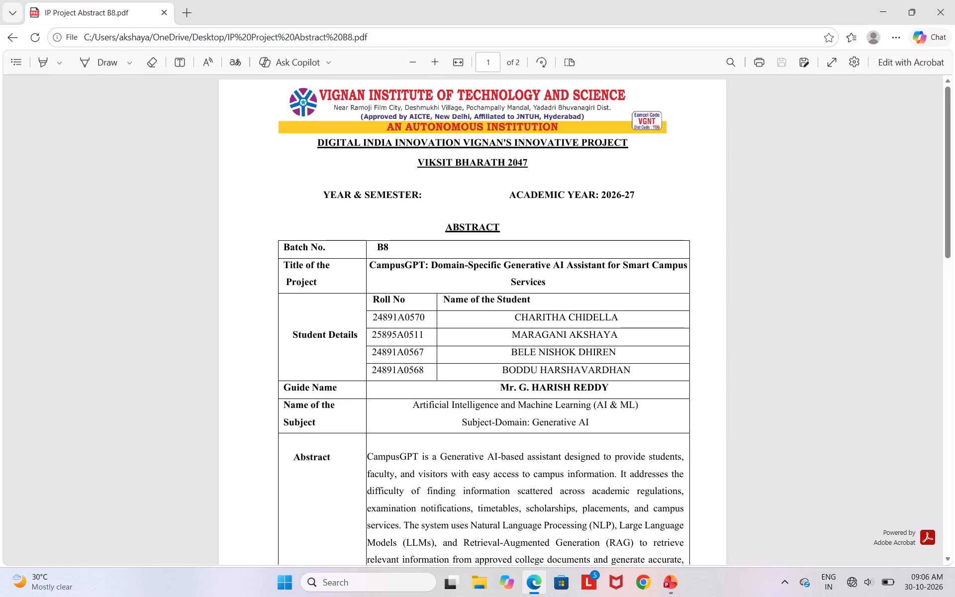
Copy the third student's name from the IP Project Abstract B8 PDF and paste it on slide 3 after completing that student's roll number.
left_click_drag(510, 349, 628, 352)
key("ctrl+c")
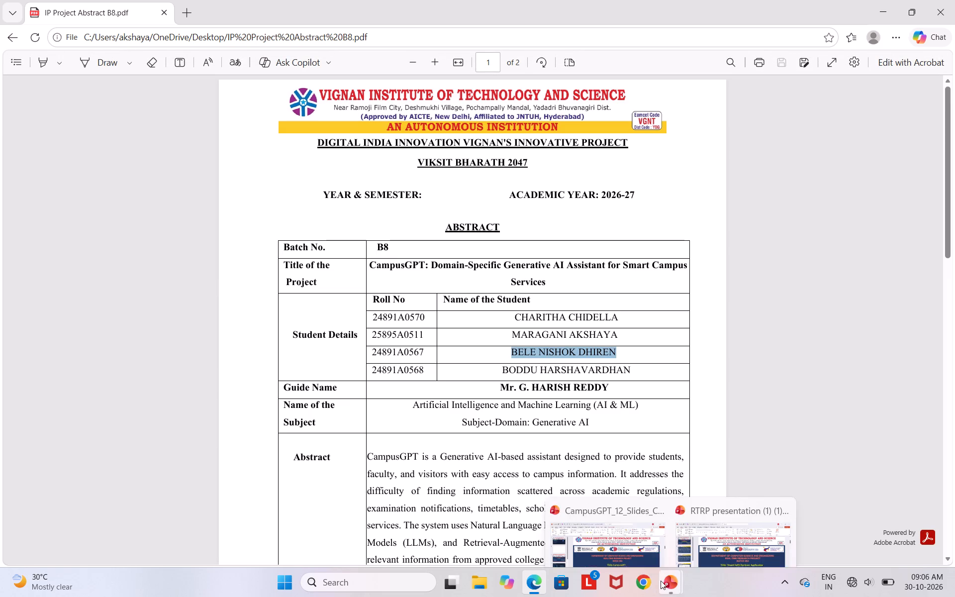
left_click(634, 532)
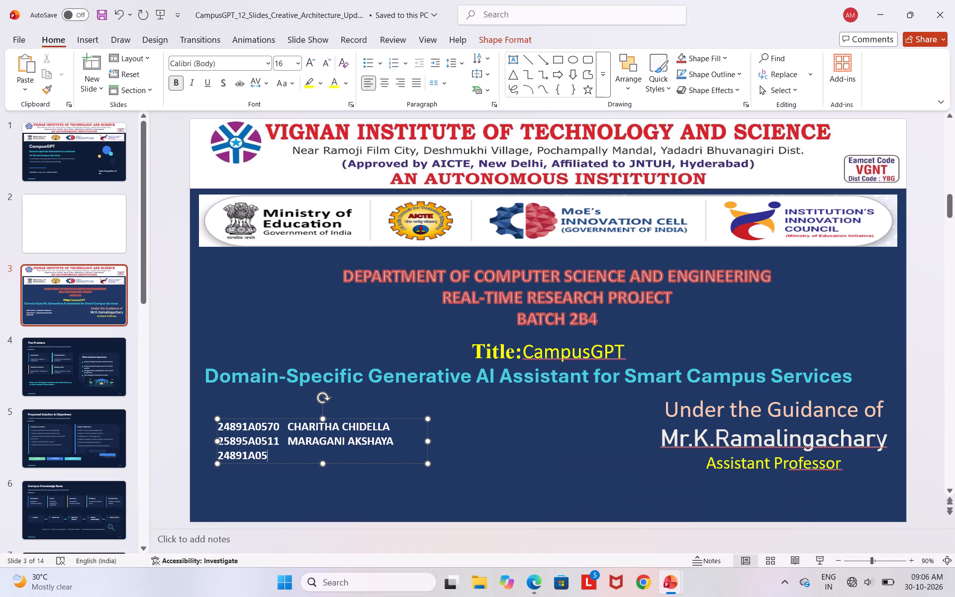
left_click(287, 460)
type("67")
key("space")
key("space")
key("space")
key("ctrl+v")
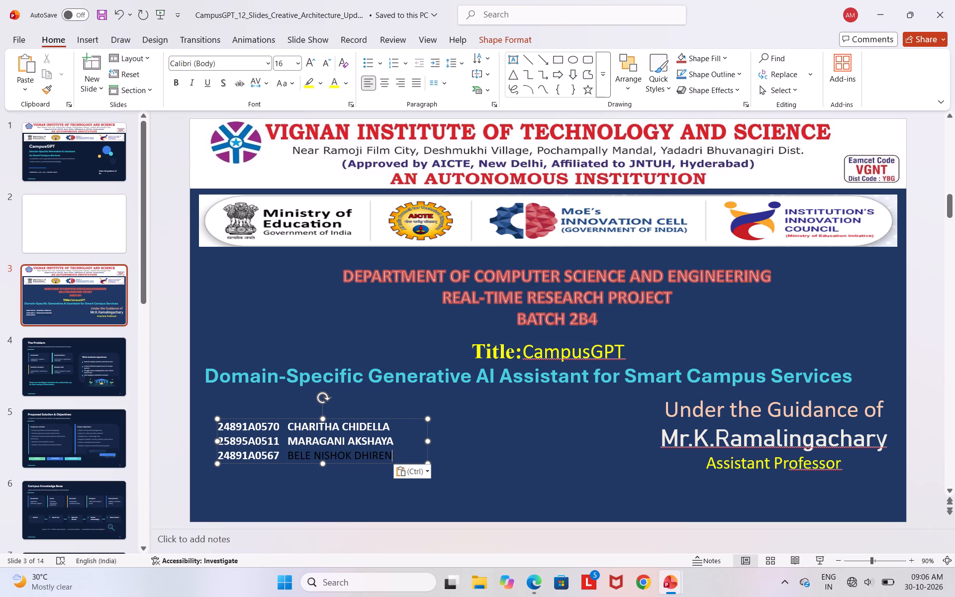
Format the pasted third student name in white bold text to match the other team list entries.
left_click_drag(287, 454, 387, 456)
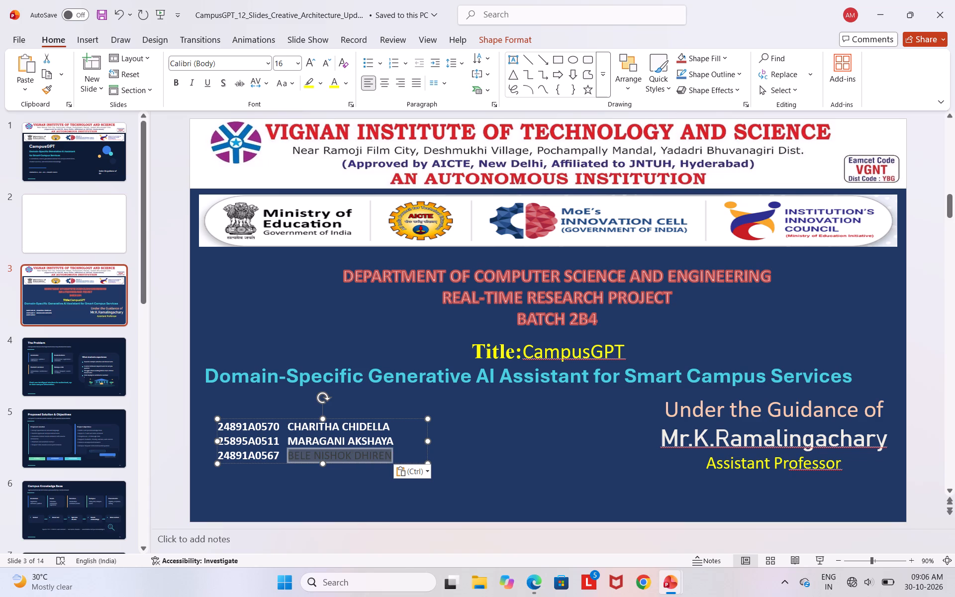
left_click_drag(387, 456, 387, 457)
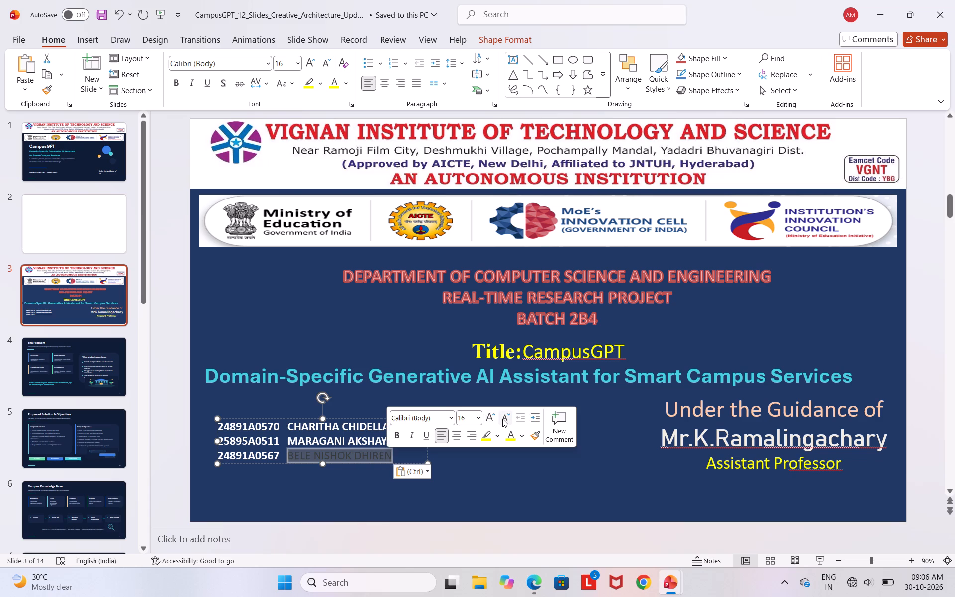
left_click(347, 81)
left_click(333, 145)
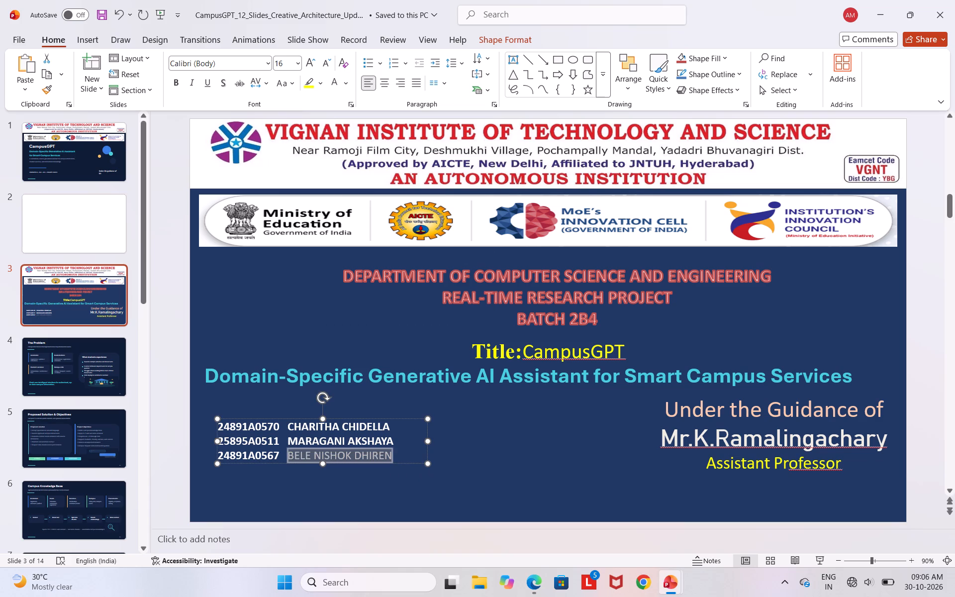
left_click(176, 90)
left_click(405, 468)
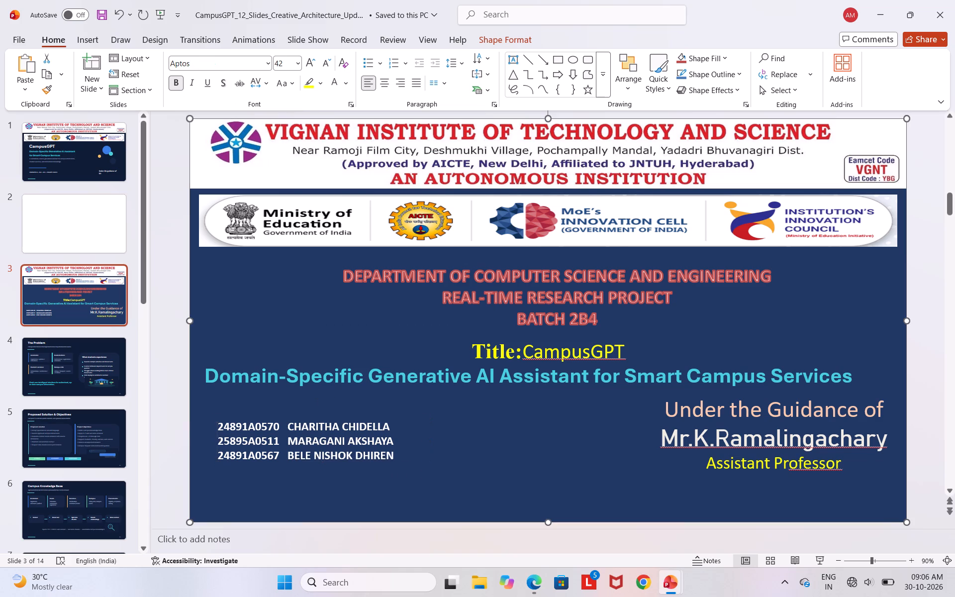
left_click(400, 456)
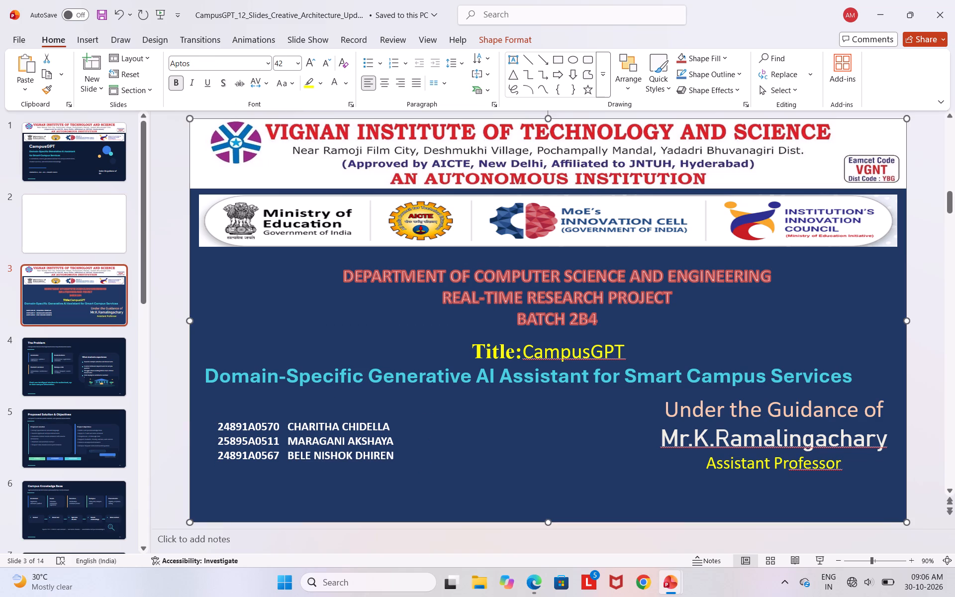
Start a fourth entry below the third team member on slide 3 with the roll number prefix shared by the team.
left_click_drag(403, 448, 384, 447)
left_click(384, 447)
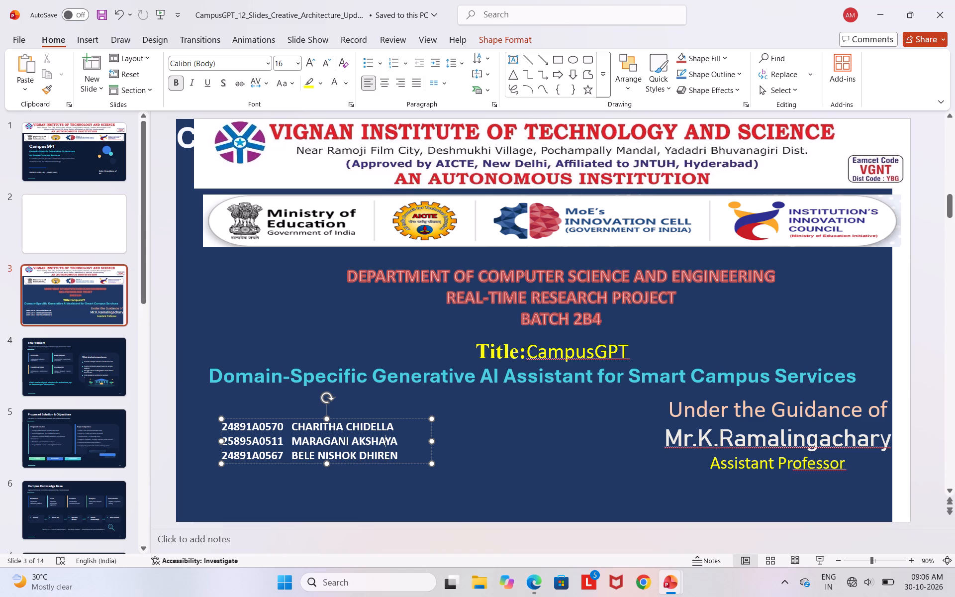
double_click(394, 456)
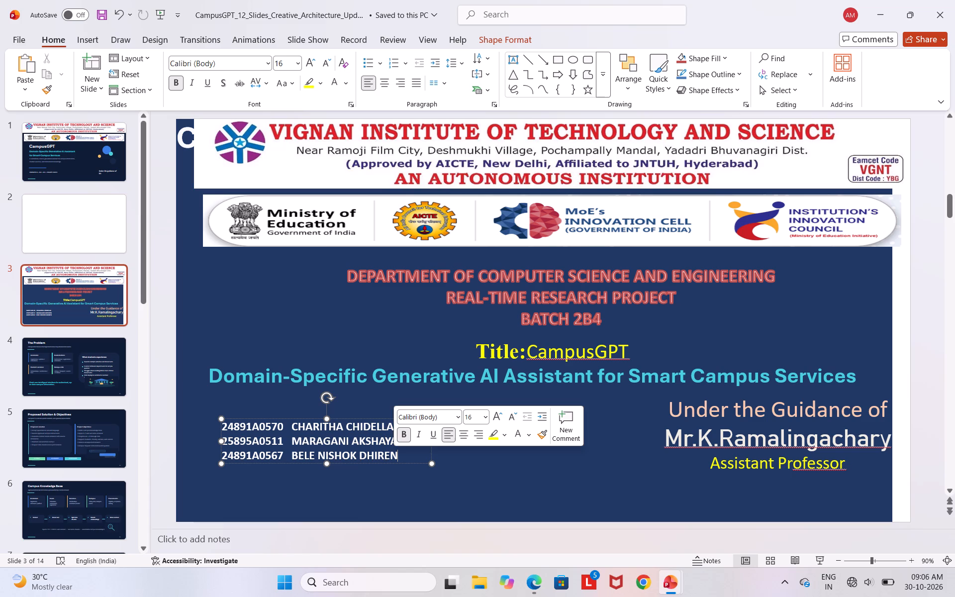
key("Return")
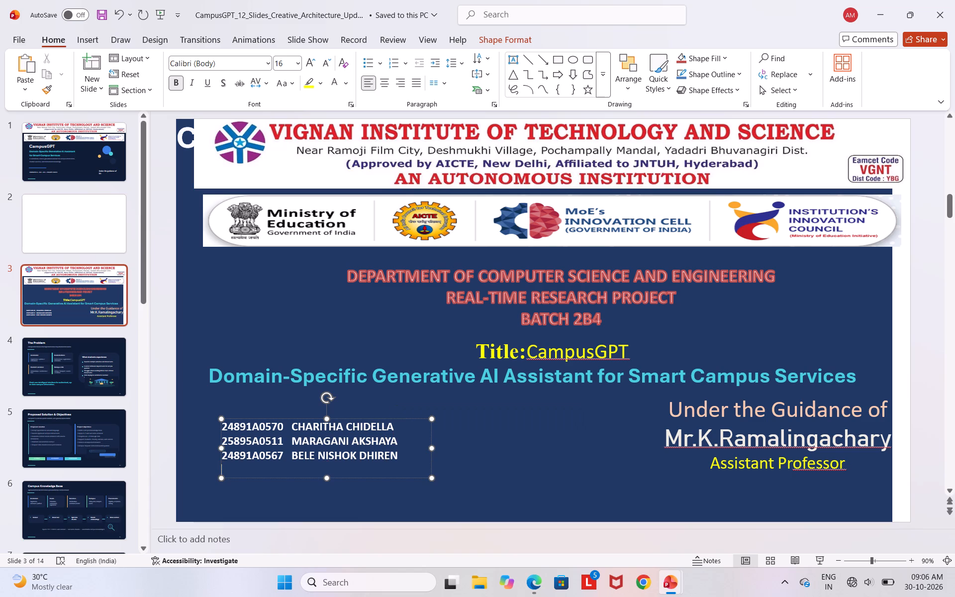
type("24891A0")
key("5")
Copy the fourth student's name from the IP Project Abstract B8 PDF and paste it on slide 3 after completing that student's roll number.
left_click(533, 582)
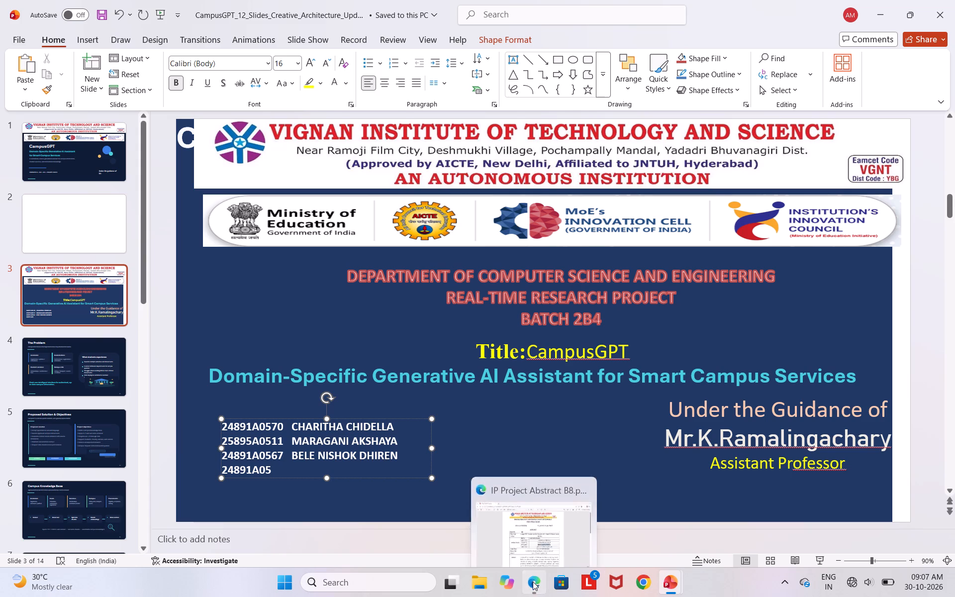
left_click_drag(501, 372, 632, 370)
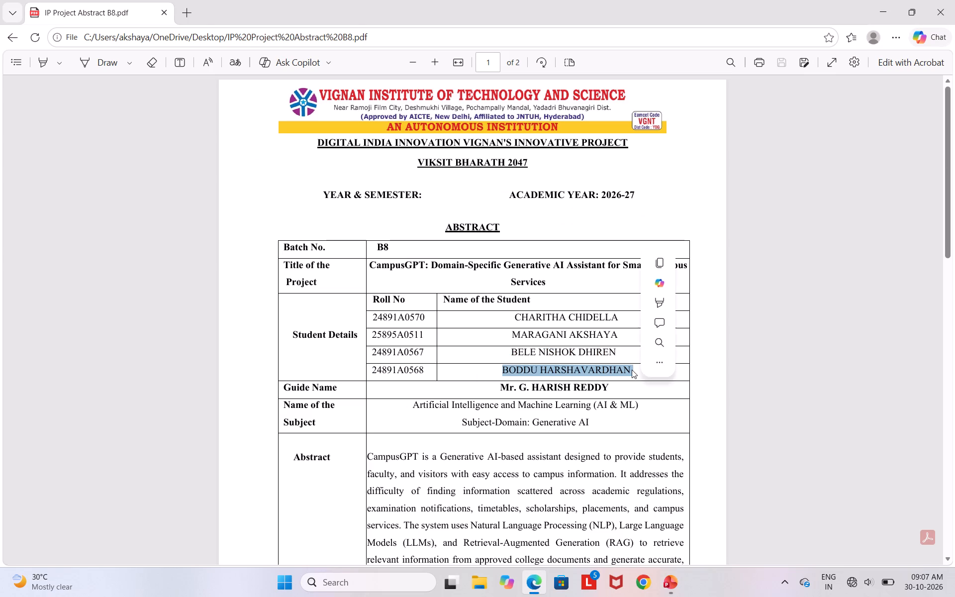
key("ctrl+c")
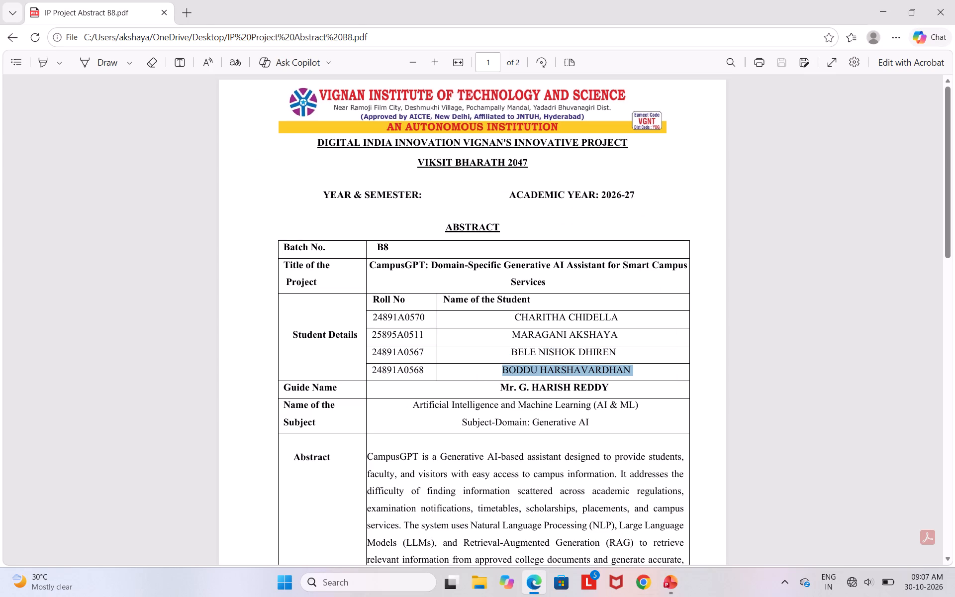
left_click(645, 546)
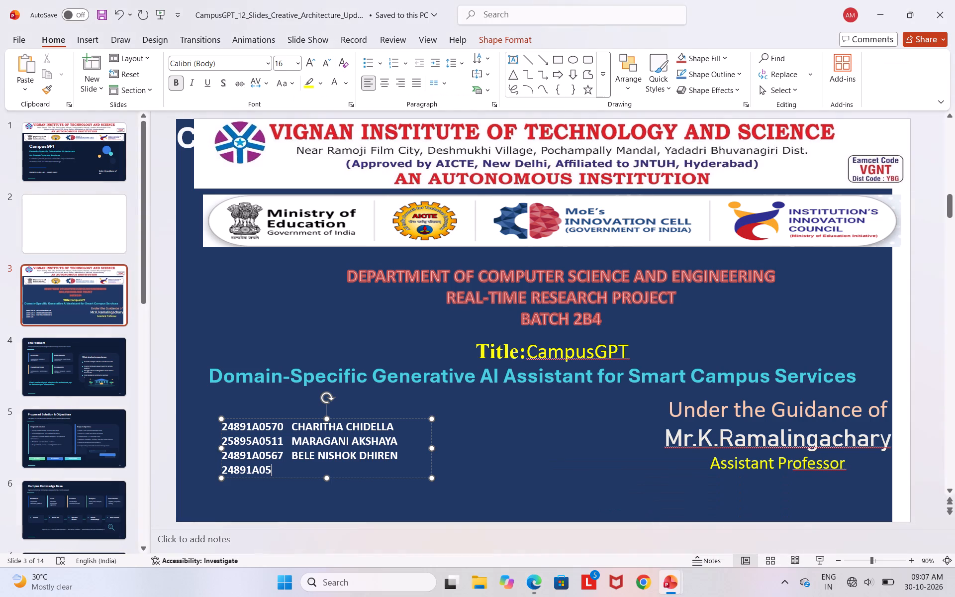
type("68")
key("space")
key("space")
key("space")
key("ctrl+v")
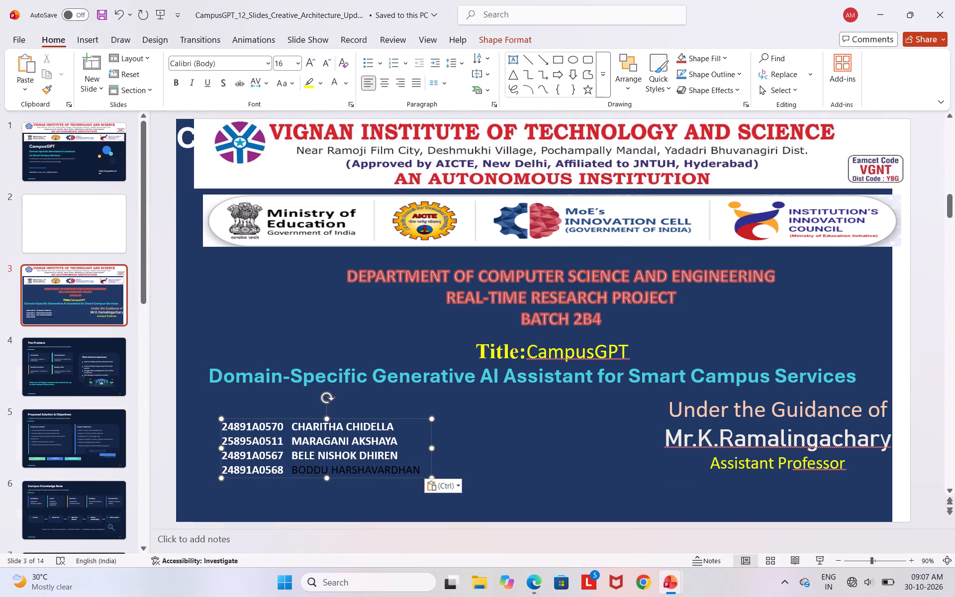
Format the pasted fourth student name in white bold text to match the other team list entries.
left_click_drag(292, 468, 412, 469)
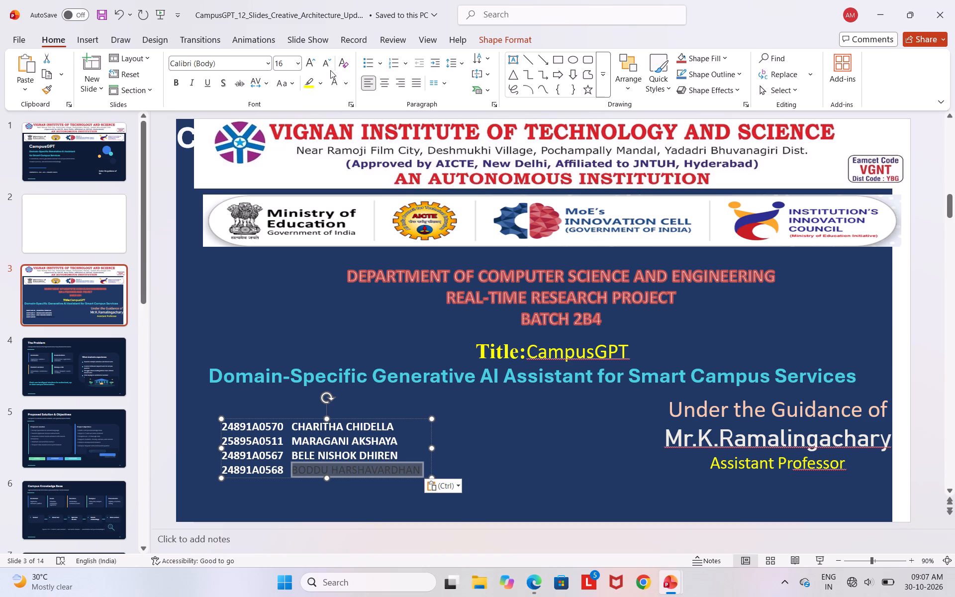
left_click(343, 82)
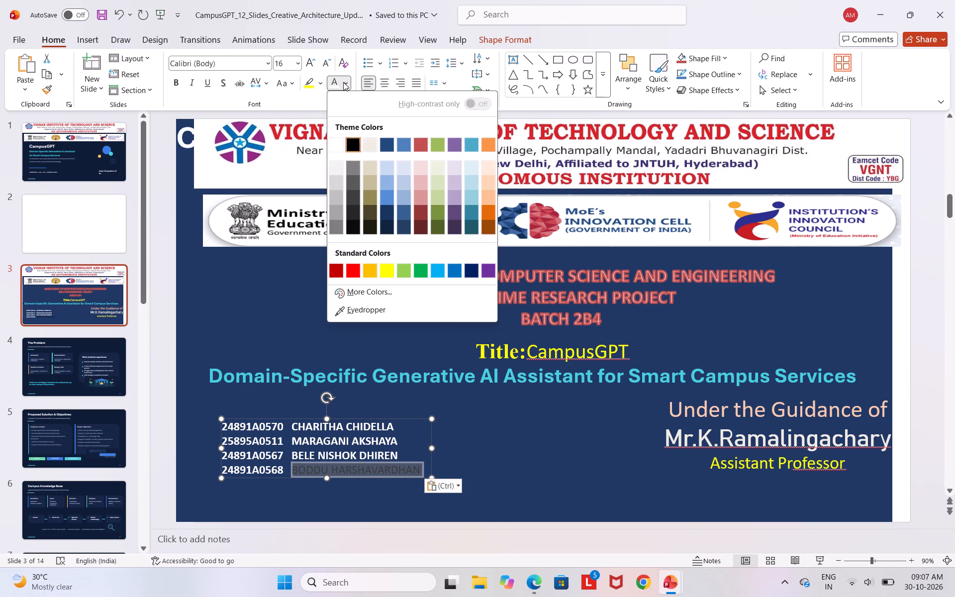
left_click(333, 142)
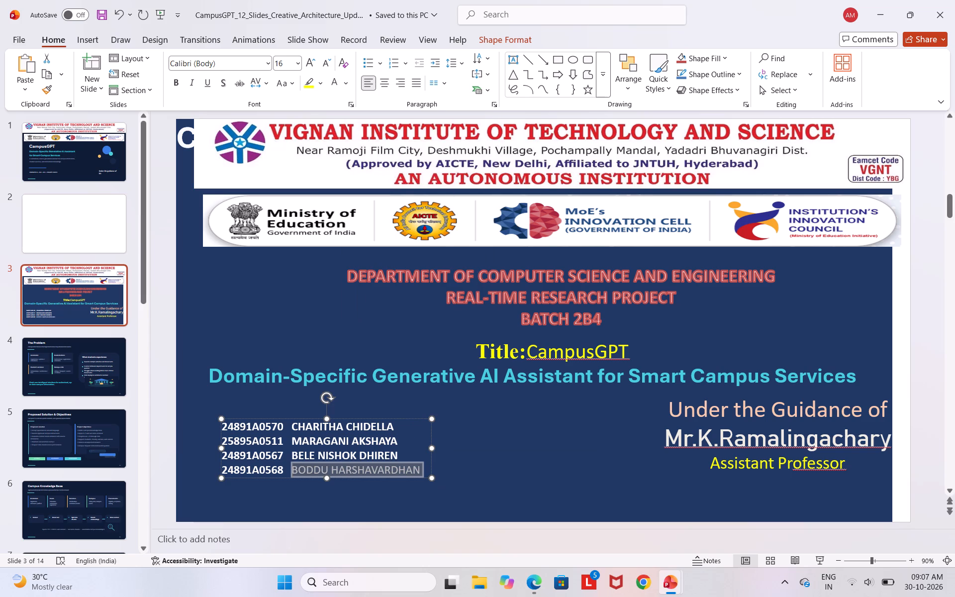
left_click(177, 84)
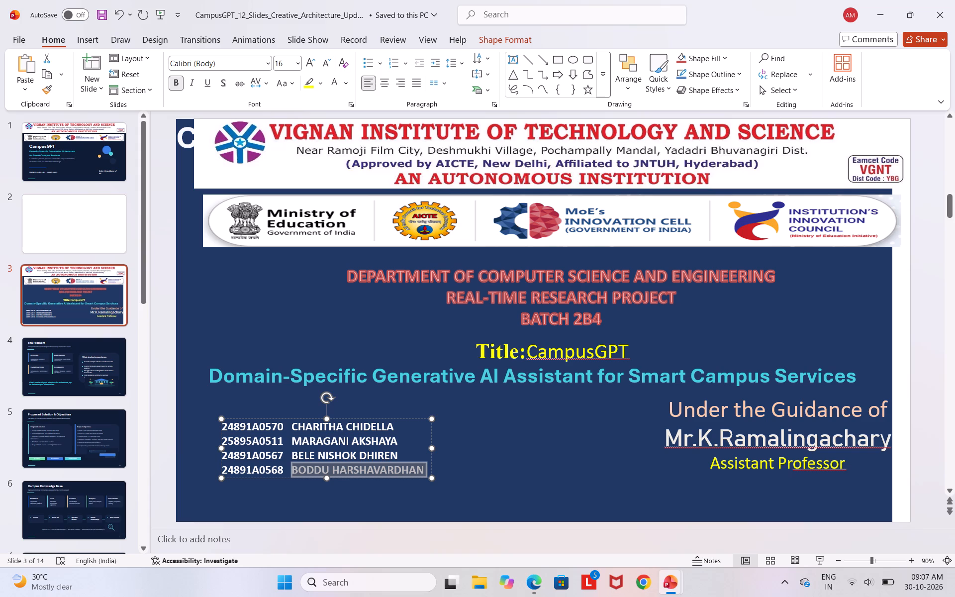
left_click(352, 503)
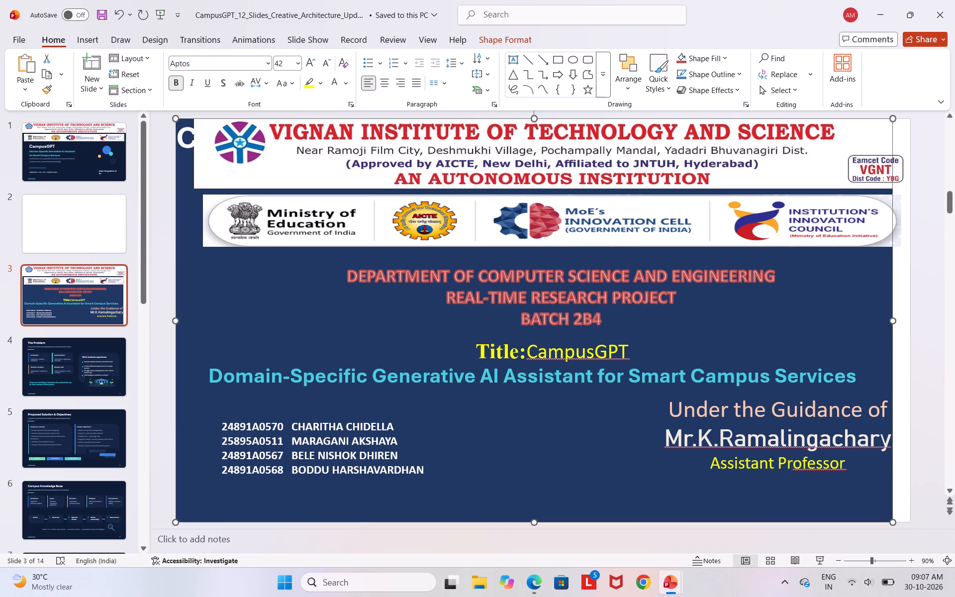
left_click(473, 447)
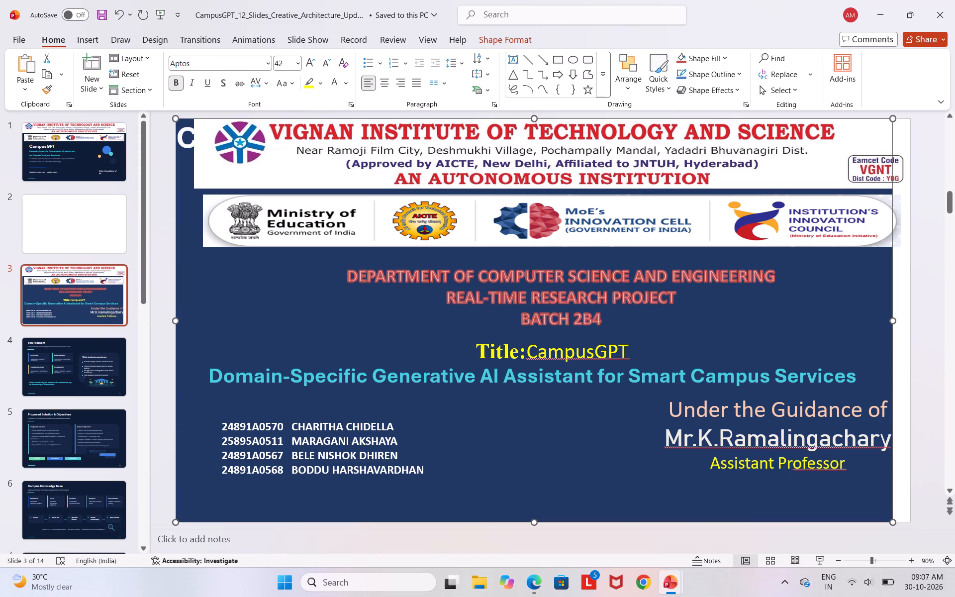
Add a space before and after the colon in the title line so it reads "Title : CampusGPT".
double_click(477, 352)
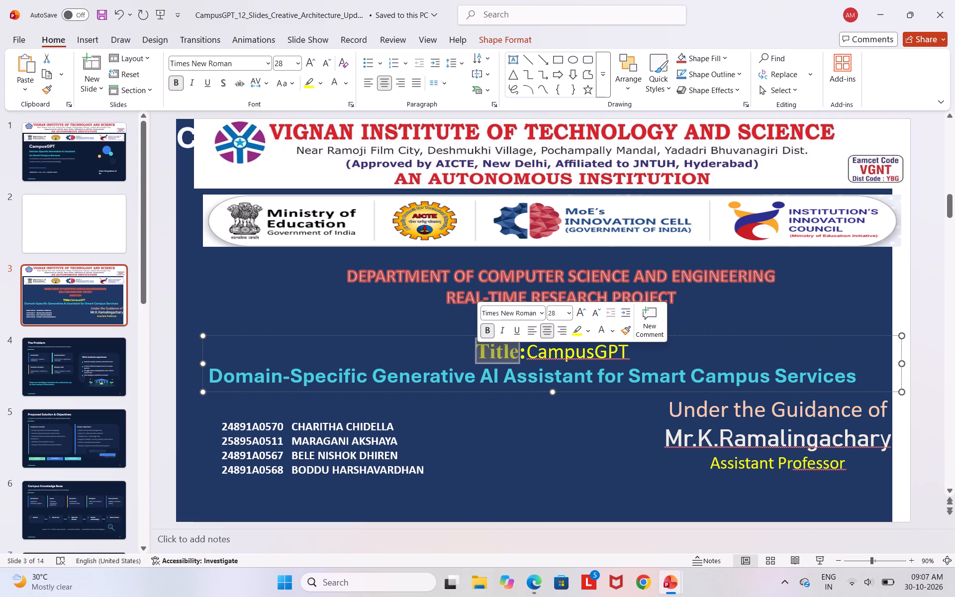
left_click(523, 348)
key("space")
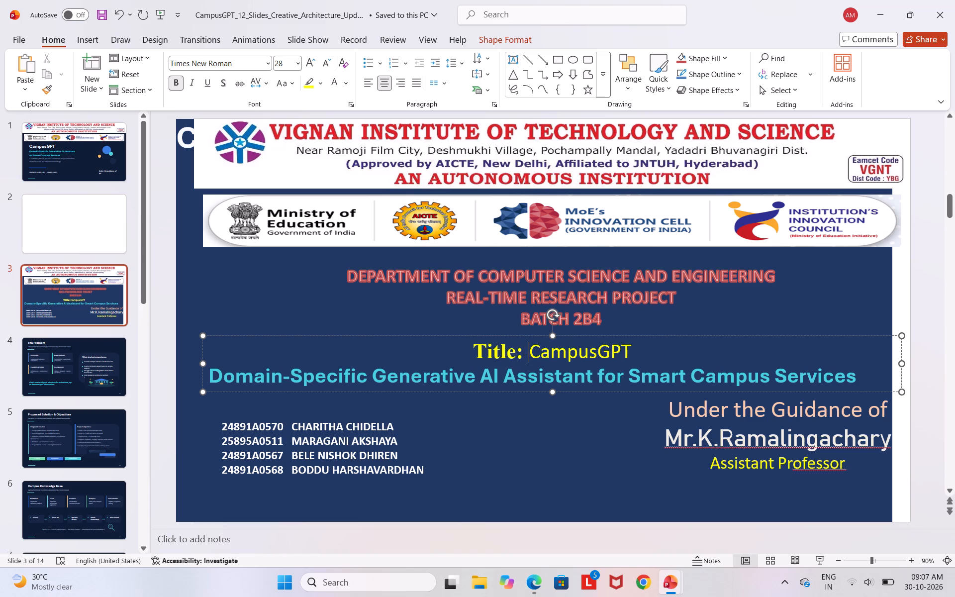
left_click(516, 355)
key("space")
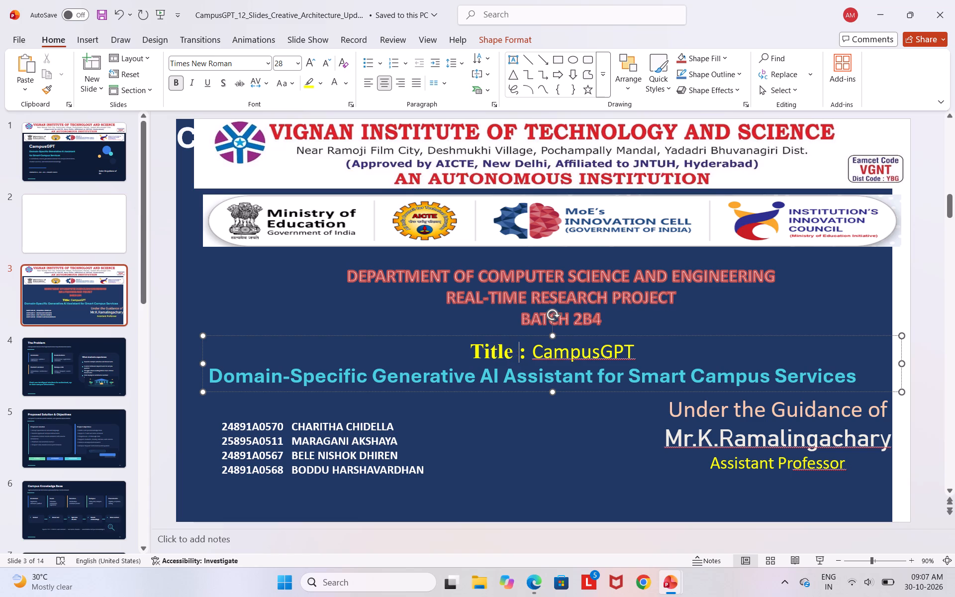
left_click(517, 429)
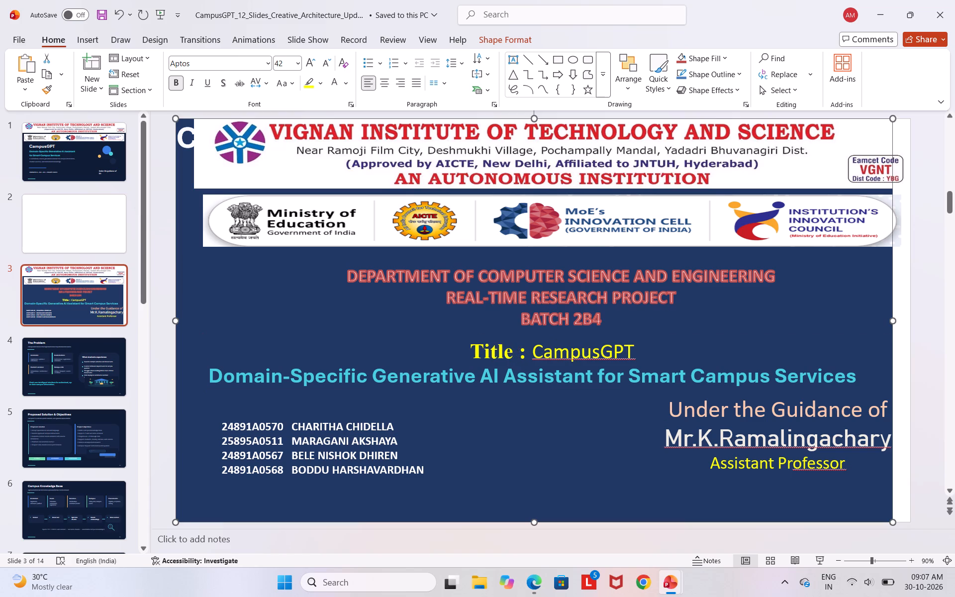
Change the batch line under the REAL-TIME RESEARCH PROJECT heading to BATCH 2B8.
left_click(603, 319)
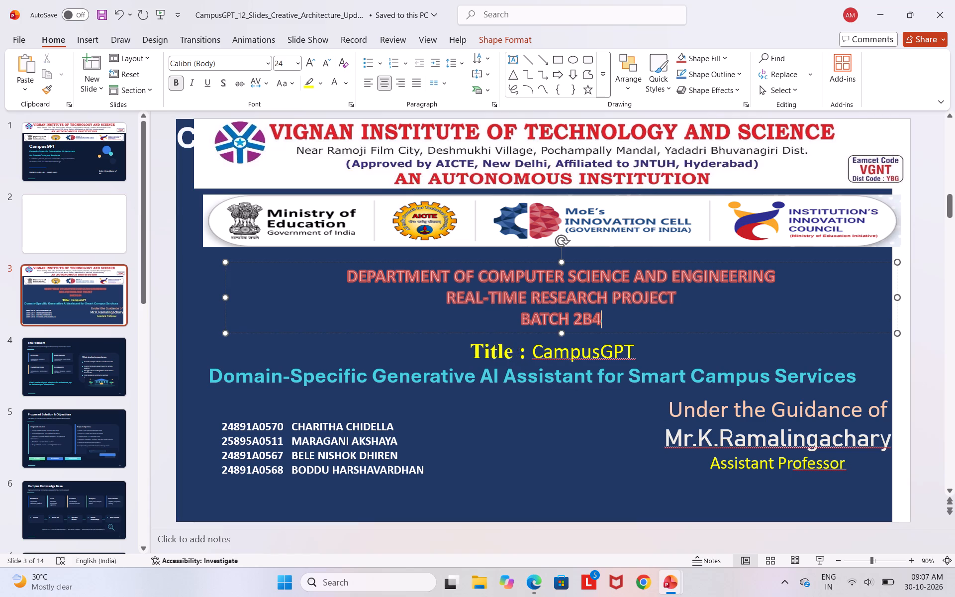
key("BackSpace")
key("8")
left_click(572, 427)
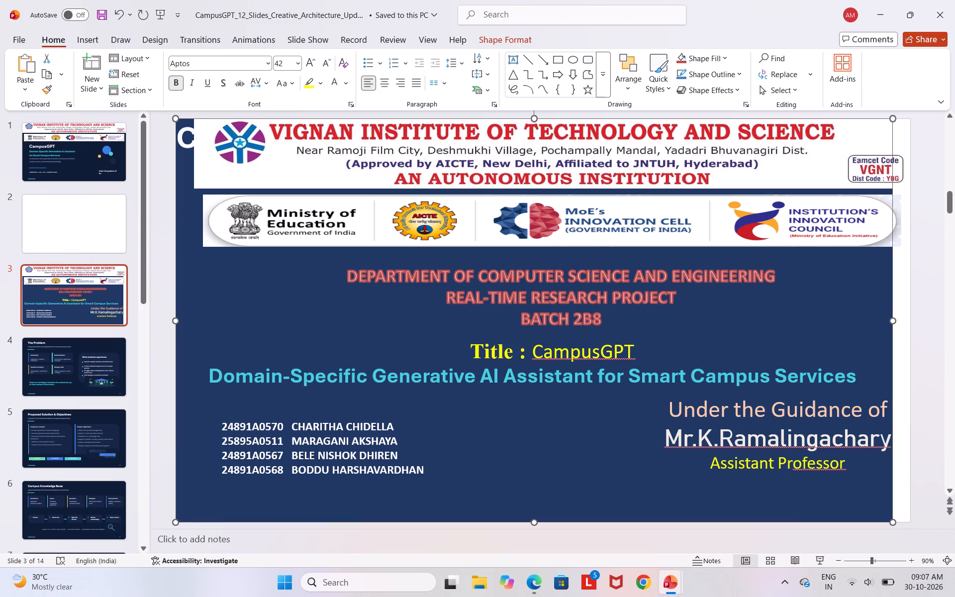
Move the dark blue background shape on slide 3 into alignment with the slide edges.
left_click(725, 431)
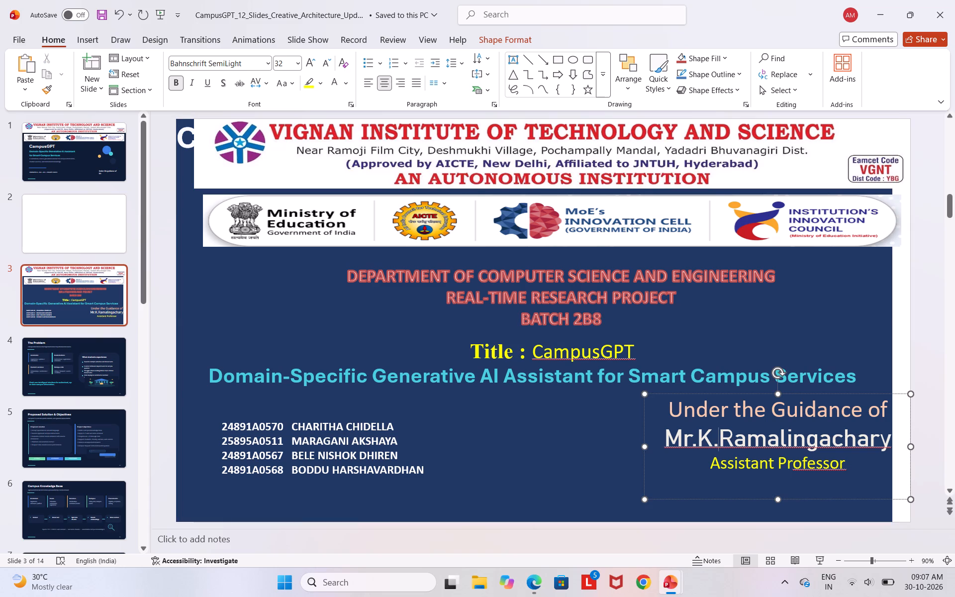
left_click_drag(660, 449, 669, 450)
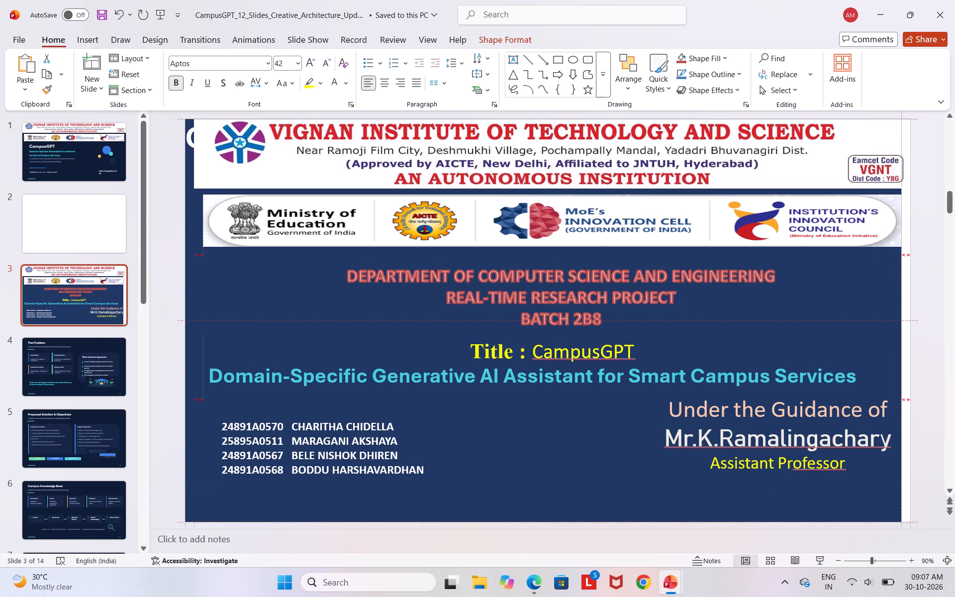
left_click_drag(669, 450, 675, 450)
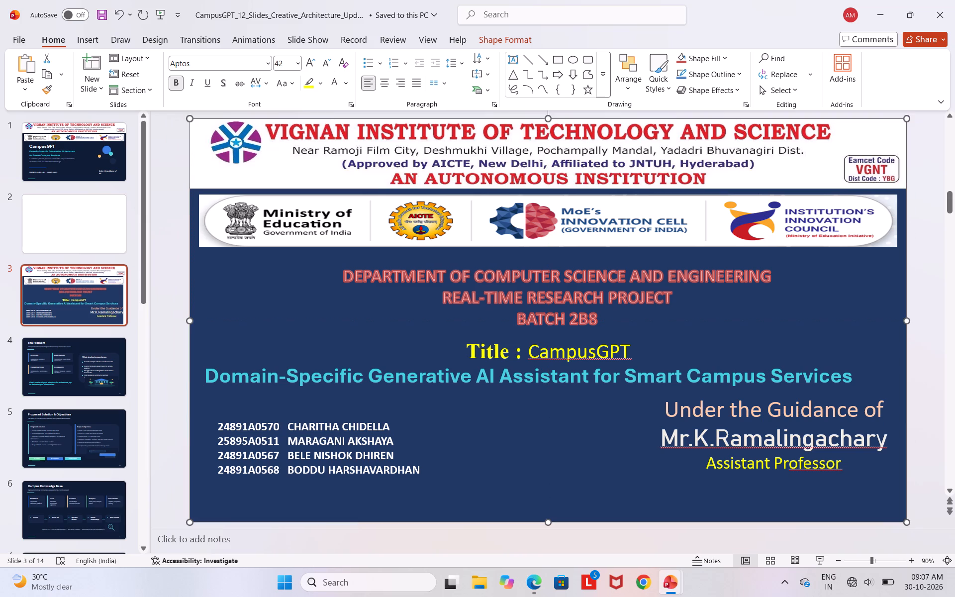
Erase the existing guide's name below the "Under the Guidance of" line on slide 3.
left_click(724, 440)
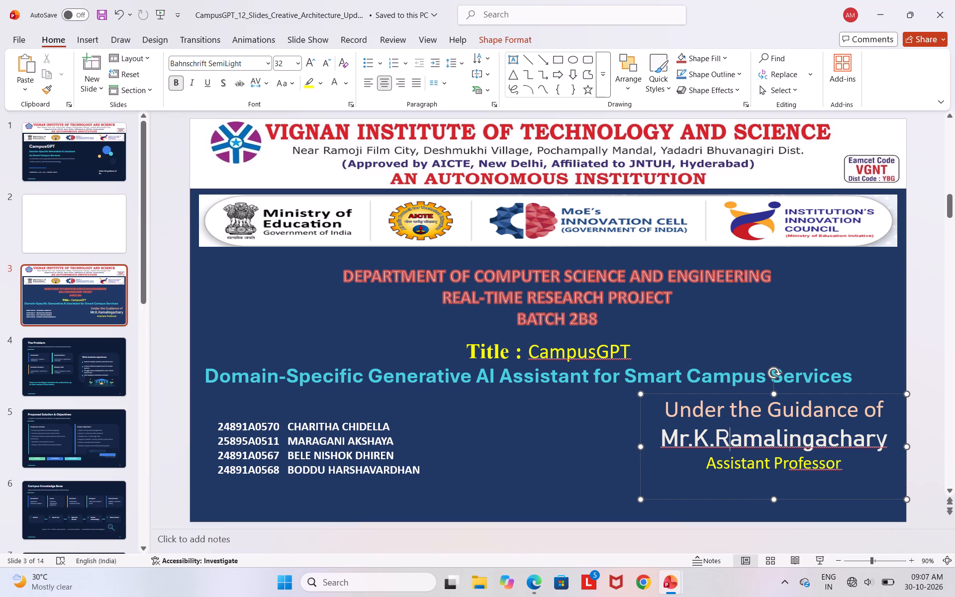
left_click(885, 439)
key("Down")
key("Down")
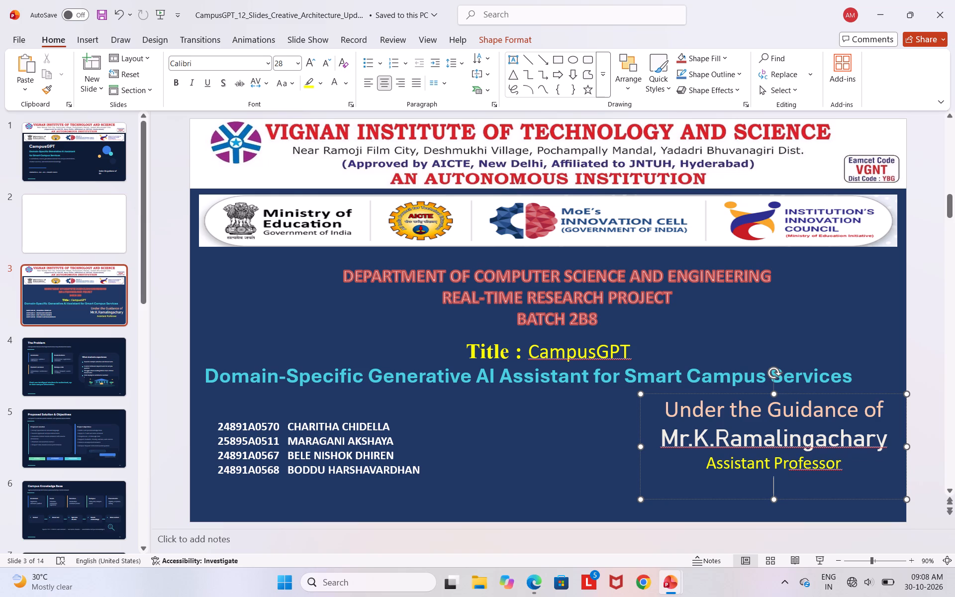
left_click(885, 439)
key("BackSpace")
key("BackSpace")
key("BackSpace")
key("BackSpace")
key("BackSpace")
key("BackSpace")
key("BackSpace")
key("BackSpace")
key("BackSpace")
key("BackSpace")
key("BackSpace")
key("BackSpace")
key("BackSpace")
key("BackSpace")
key("BackSpace")
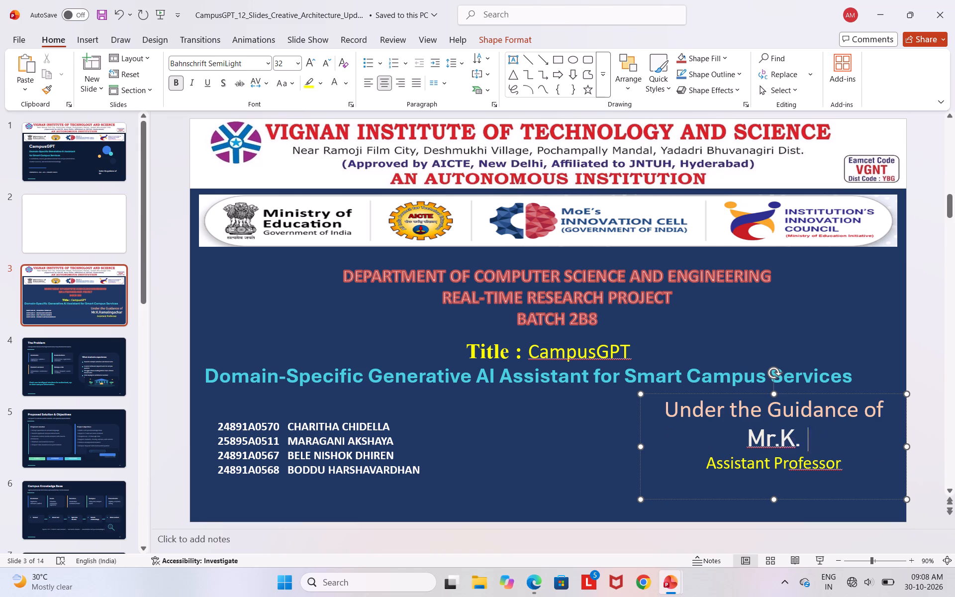
key("BackSpace")
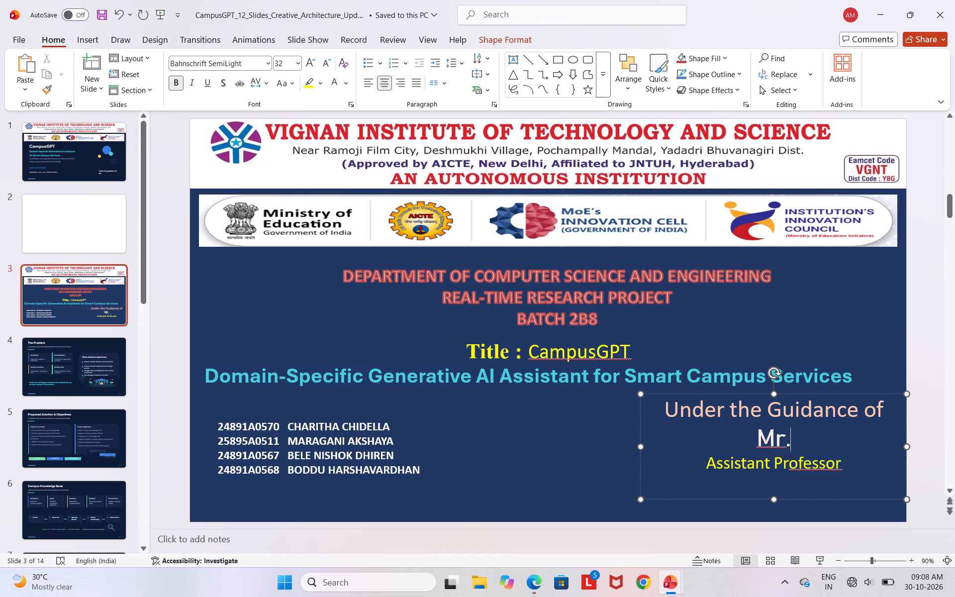
Enter the new guide's name in capitalised lowercase after "Mr." below "Under the Guidance of", with a space following "Mr.".
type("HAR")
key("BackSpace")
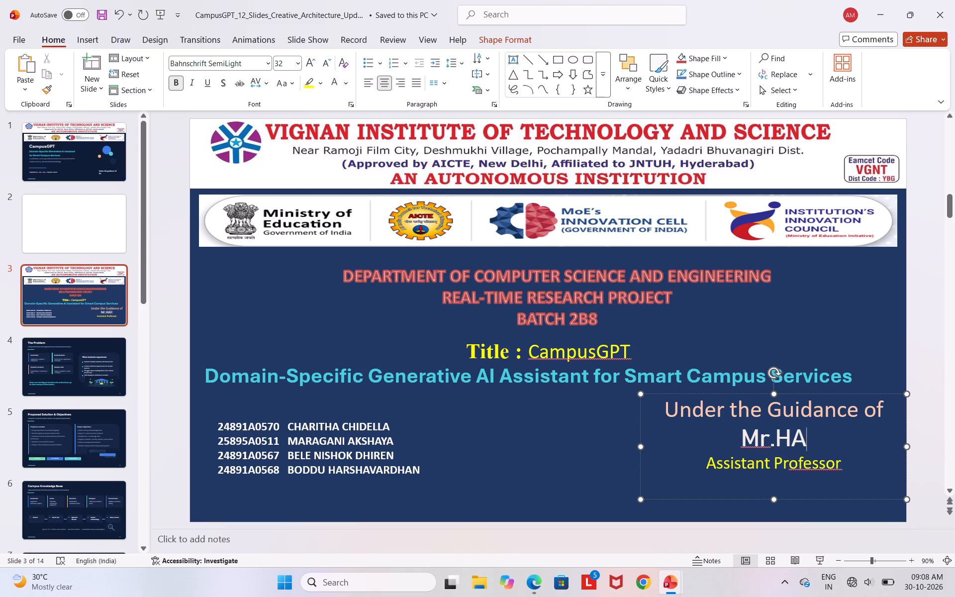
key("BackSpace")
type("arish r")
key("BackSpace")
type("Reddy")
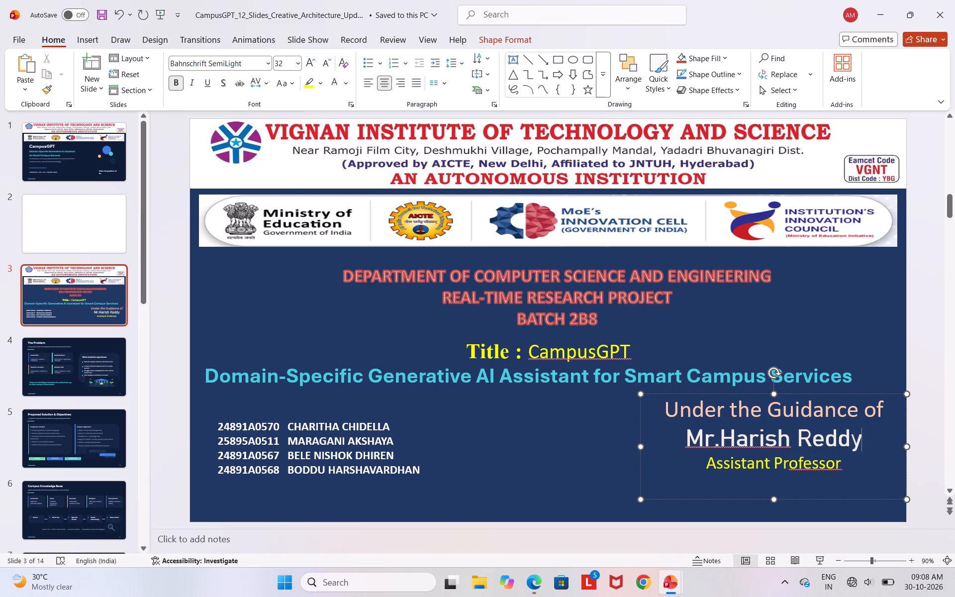
left_click(719, 440)
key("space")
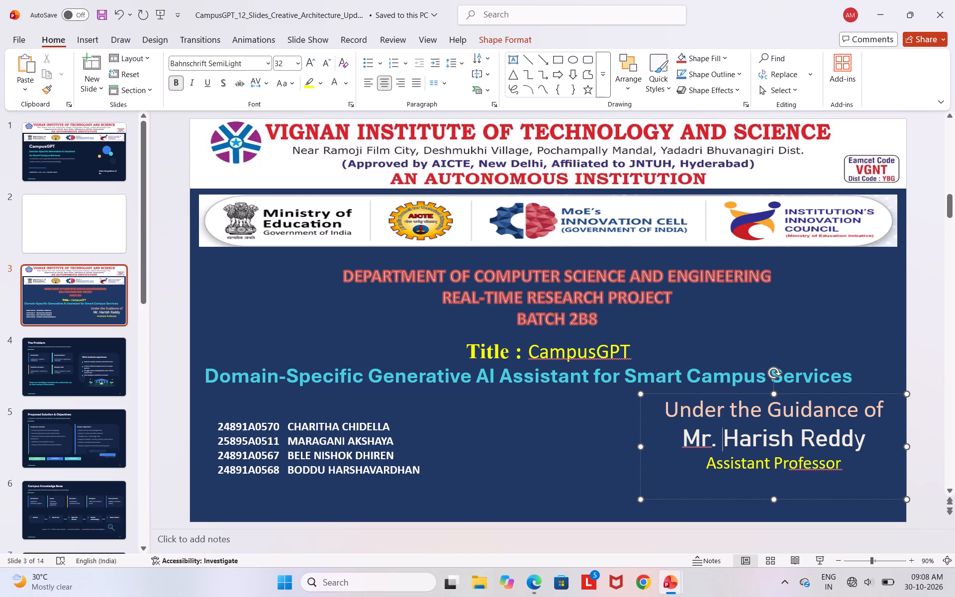
Remove the "Assistant Professor" line beneath the guide's name on slide 3, keeping the name intact.
left_click(844, 469)
key("BackSpace")
key("BackSpace")
key("BackSpace")
key("BackSpace")
key("BackSpace")
key("BackSpace")
key("BackSpace")
key("BackSpace")
key("BackSpace")
key("BackSpace")
key("BackSpace")
key("BackSpace")
key("BackSpace")
key("BackSpace")
key("BackSpace")
key("BackSpace")
key("BackSpace")
key("BackSpace")
key("BackSpace")
key("BackSpace")
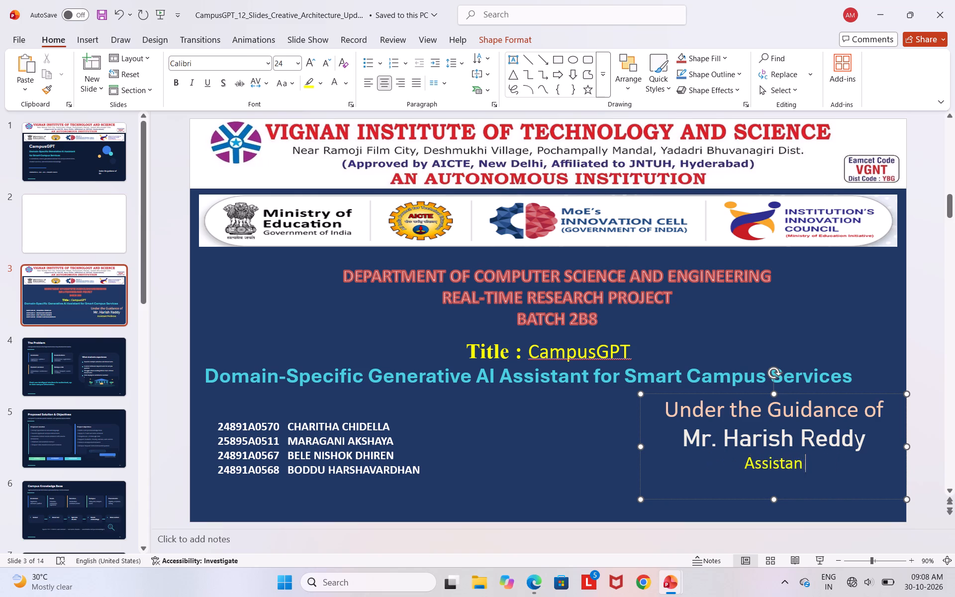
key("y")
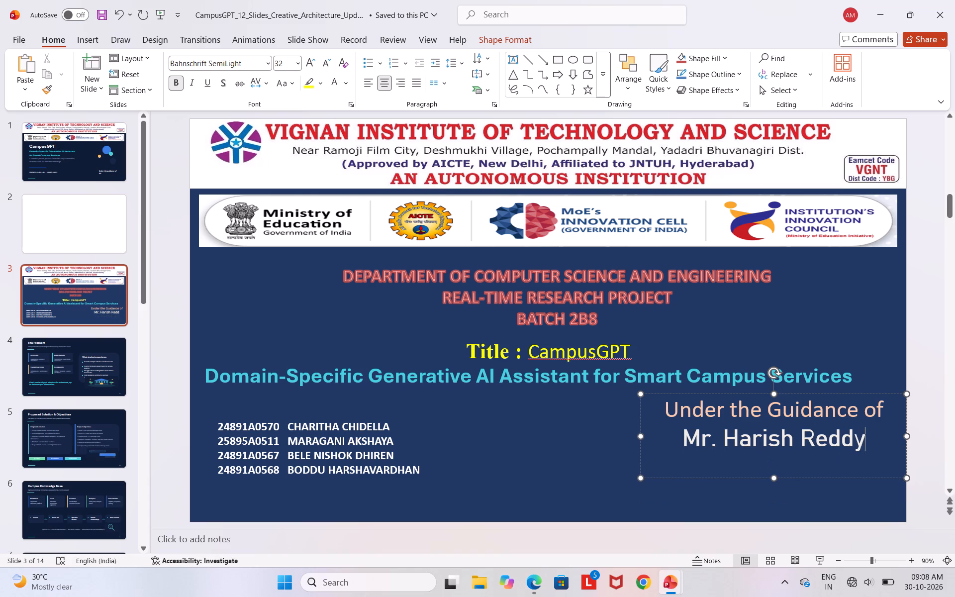
left_click(585, 446)
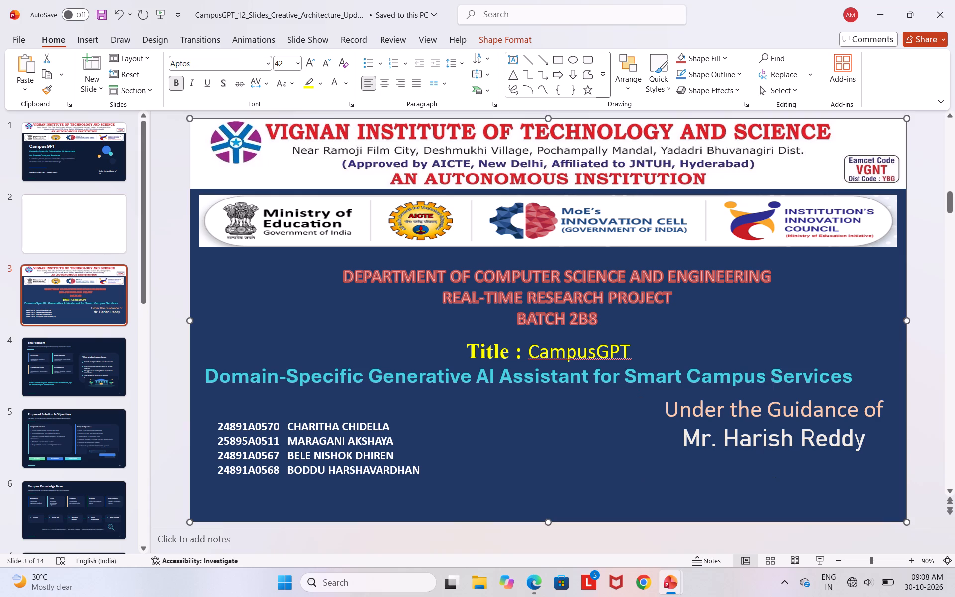
Delete the blank slide 2 between the original title slide and the RTRP title slide.
left_click(82, 241)
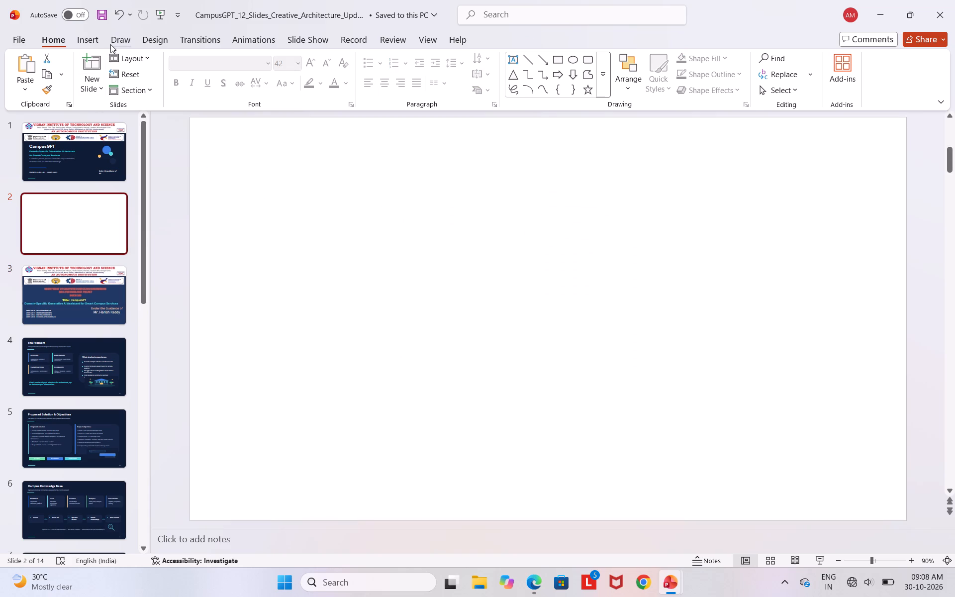
key("BackSpace")
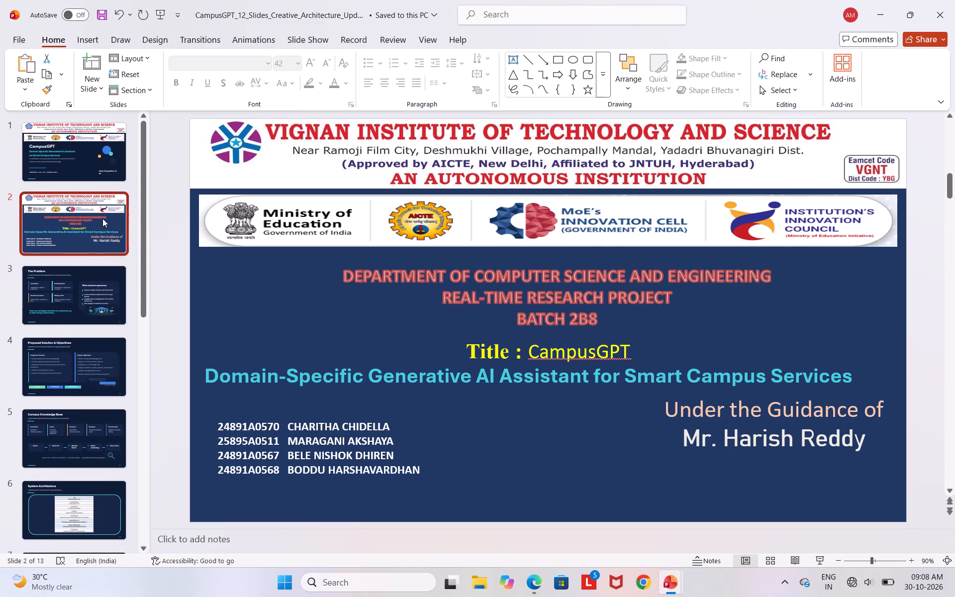
Delete the original CampusGPT title slide at the start of the presentation.
left_click(101, 145)
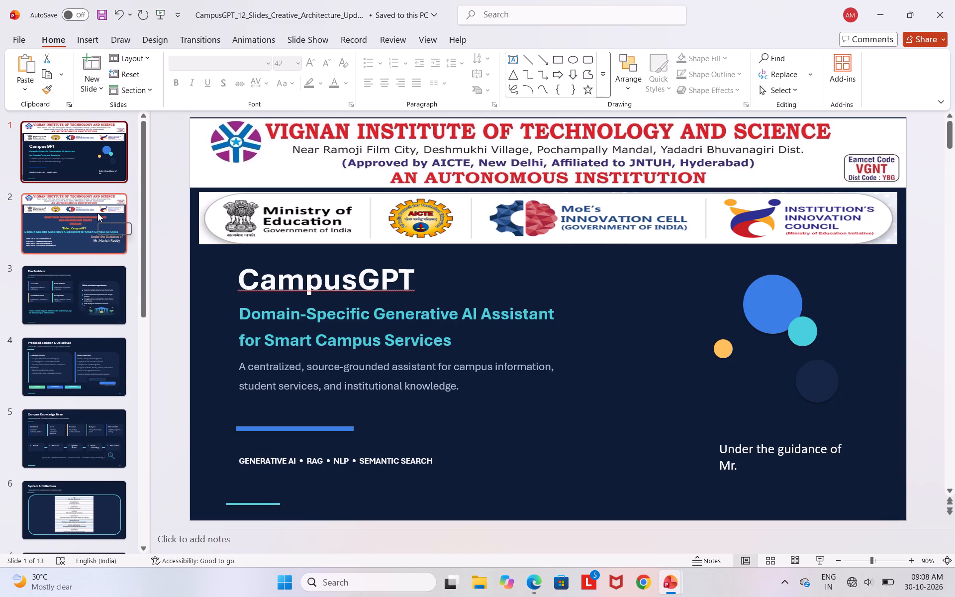
left_click(93, 164)
key("BackSpace")
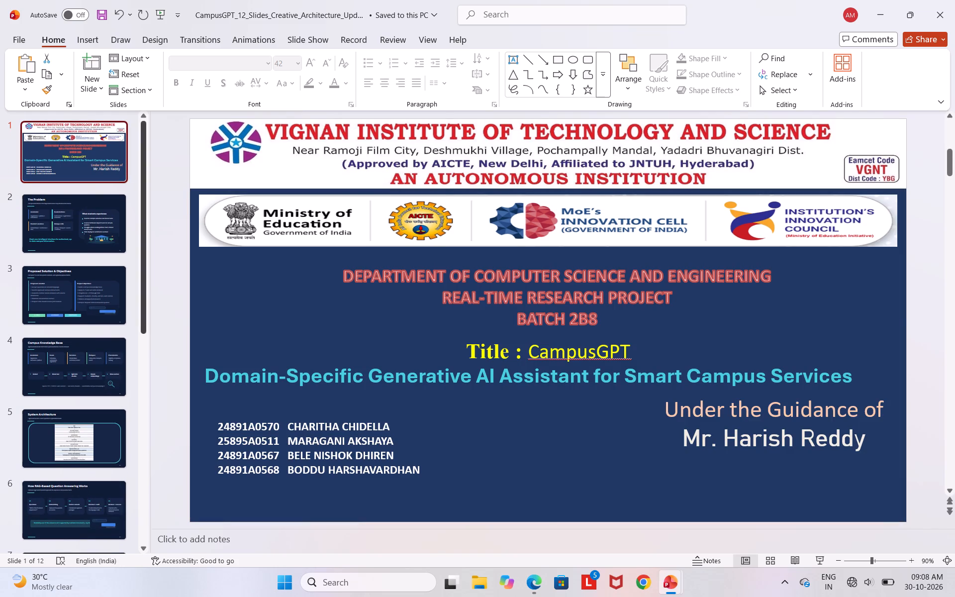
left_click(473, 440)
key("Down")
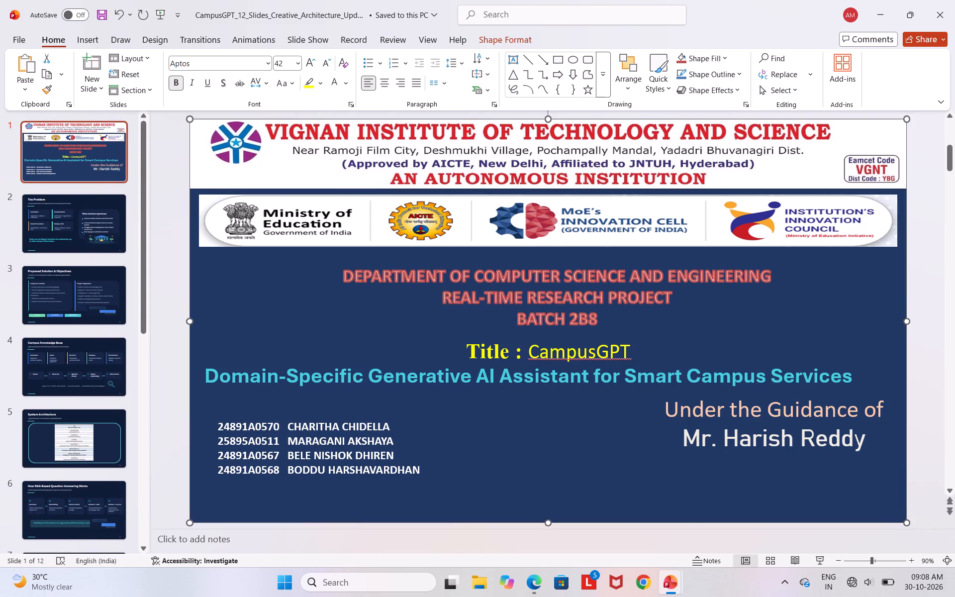
Nudge the dark blue background shape on the title slide slightly downward.
key("Down")
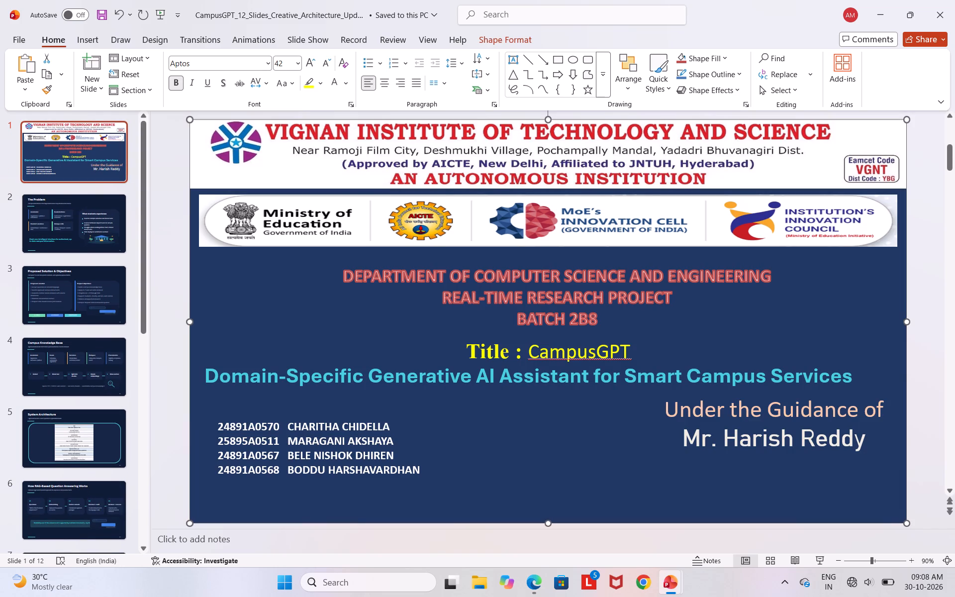
left_click(446, 394)
key("Down")
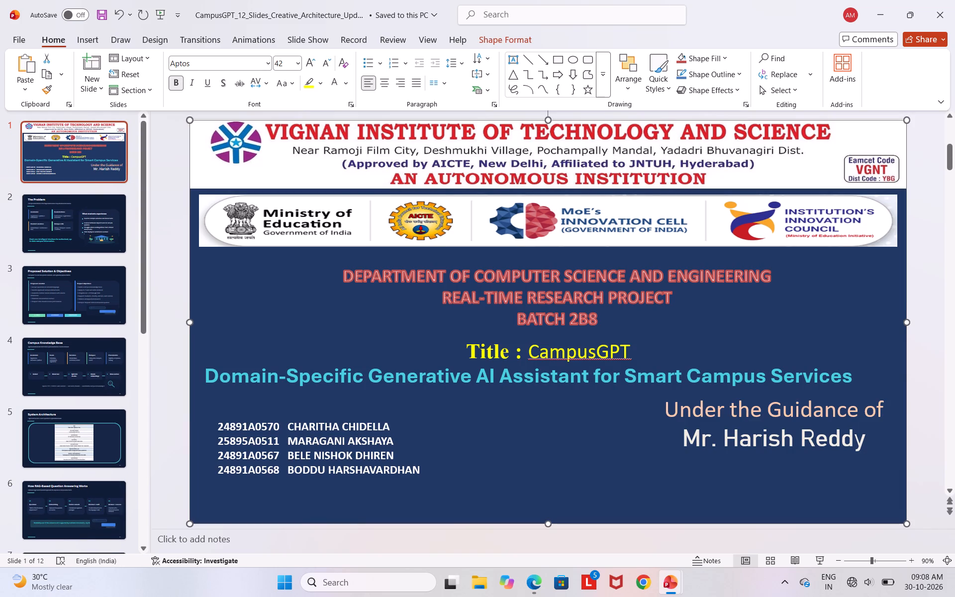
Make the word CampusGPT in the Title line of slide 1 bold.
left_click(112, 238)
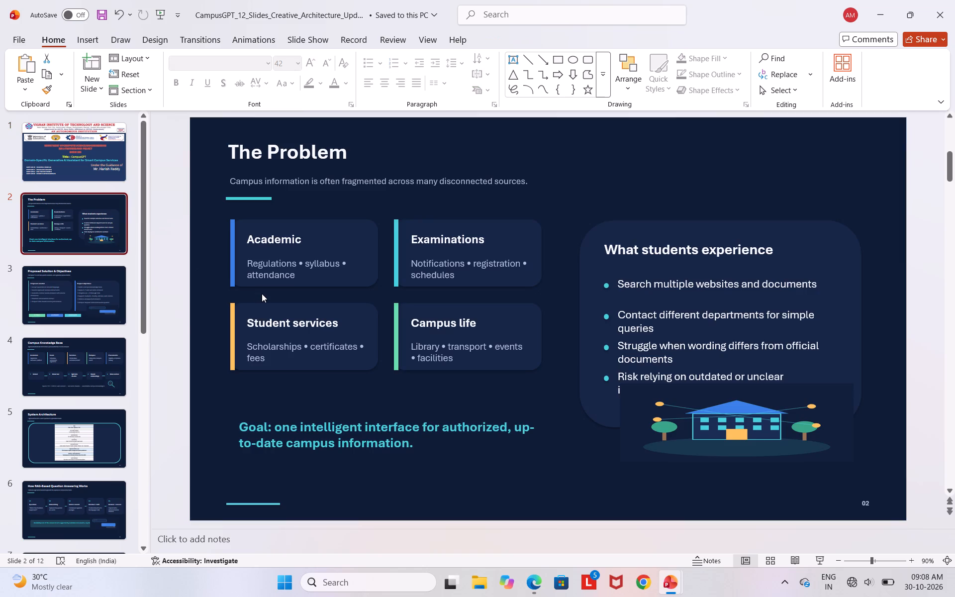
key("Down")
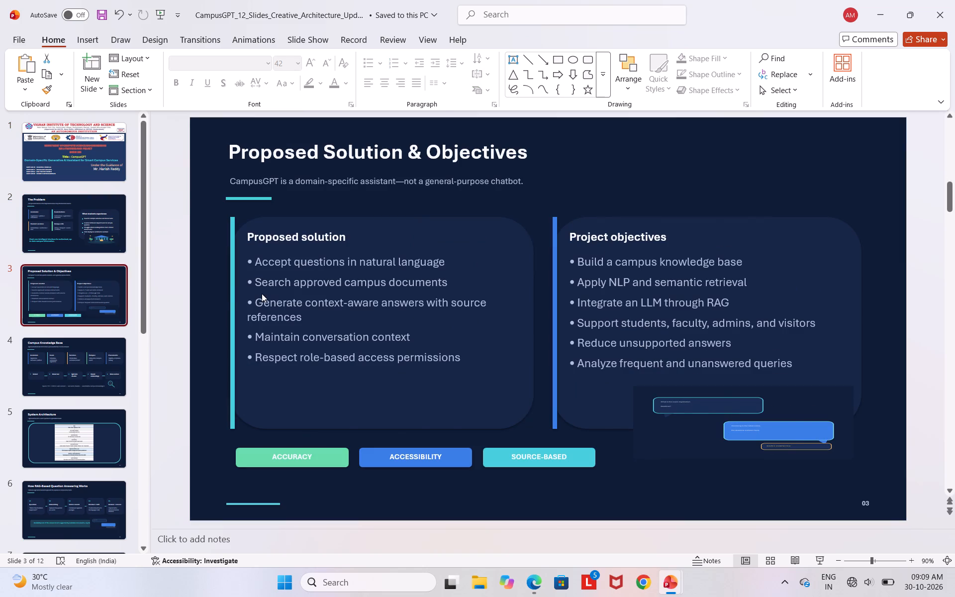
key("Up")
key("Up")
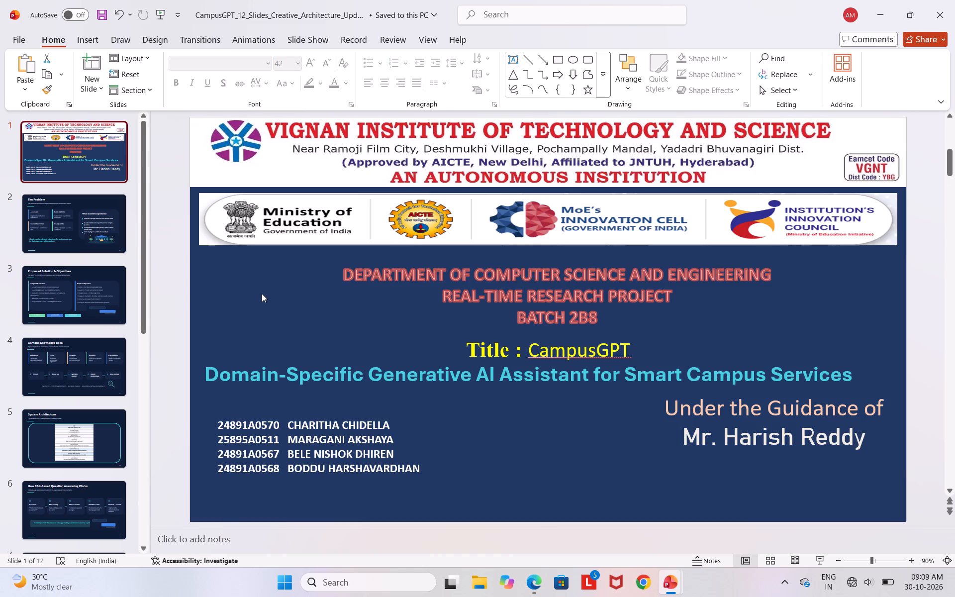
key("Down")
key("Up")
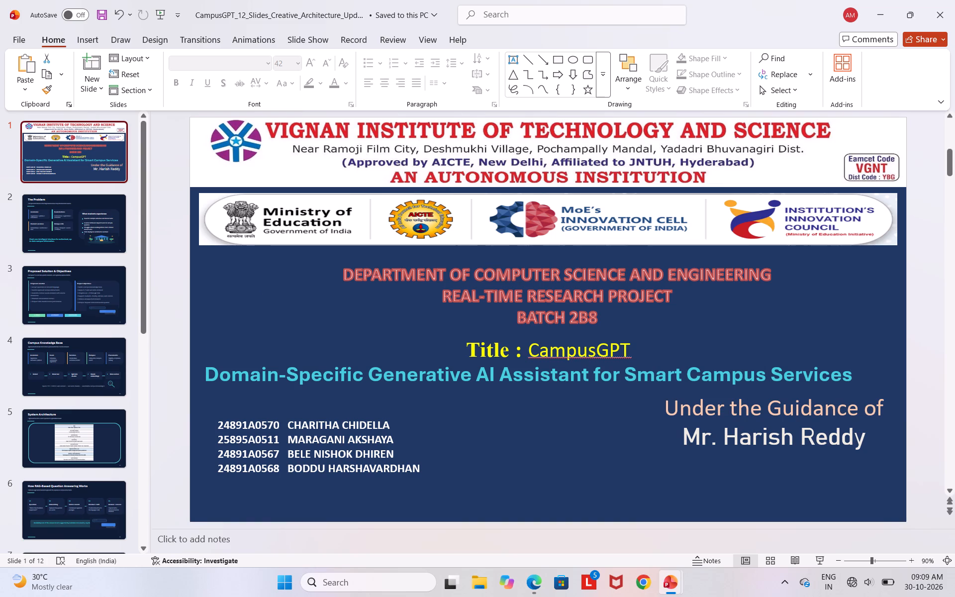
left_click_drag(529, 348, 617, 350)
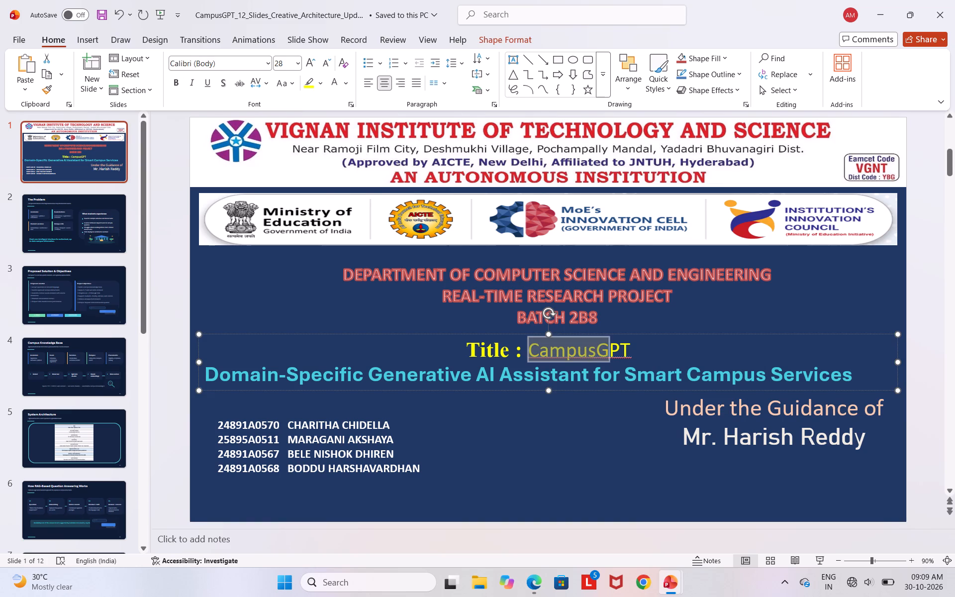
left_click_drag(617, 350, 639, 349)
left_click(648, 328)
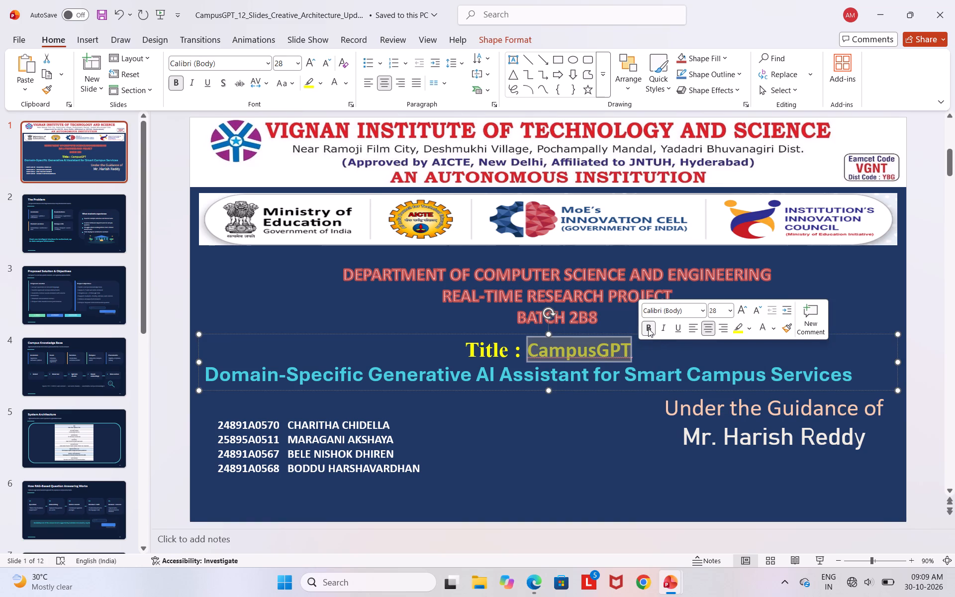
left_click(577, 446)
left_click(577, 446)
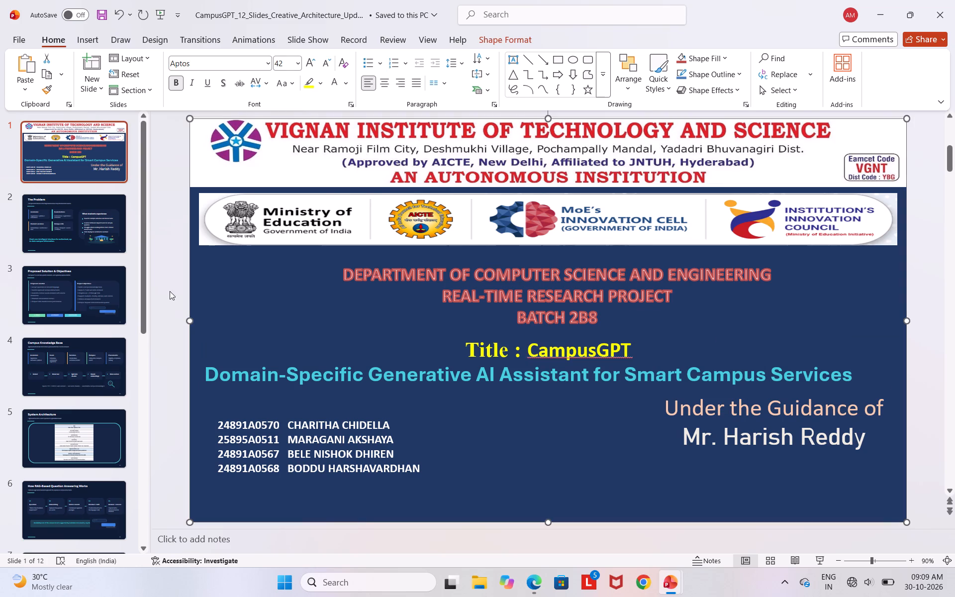
Review the slides that follow the title slide, starting with The Problem.
left_click(71, 152)
key("Down")
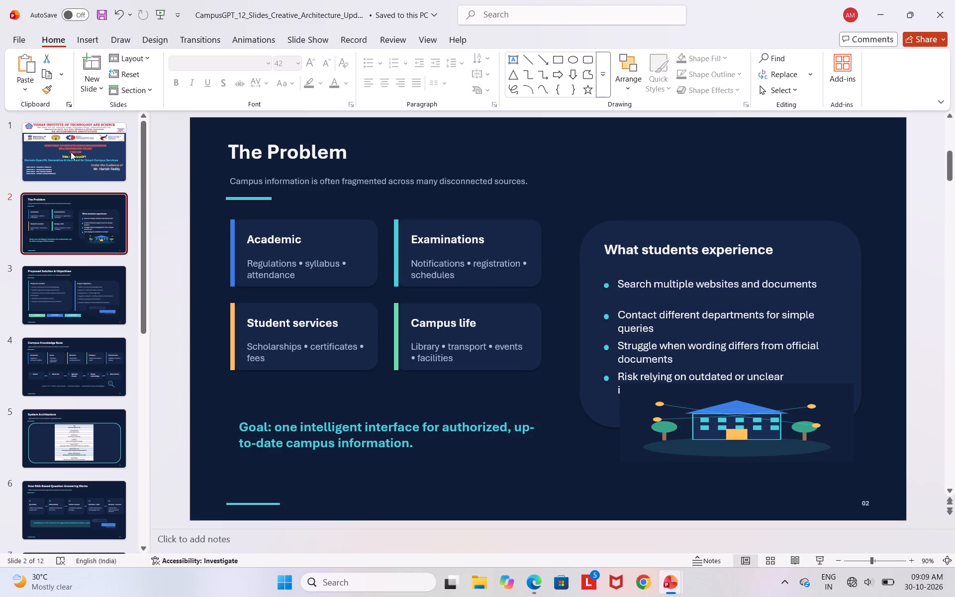
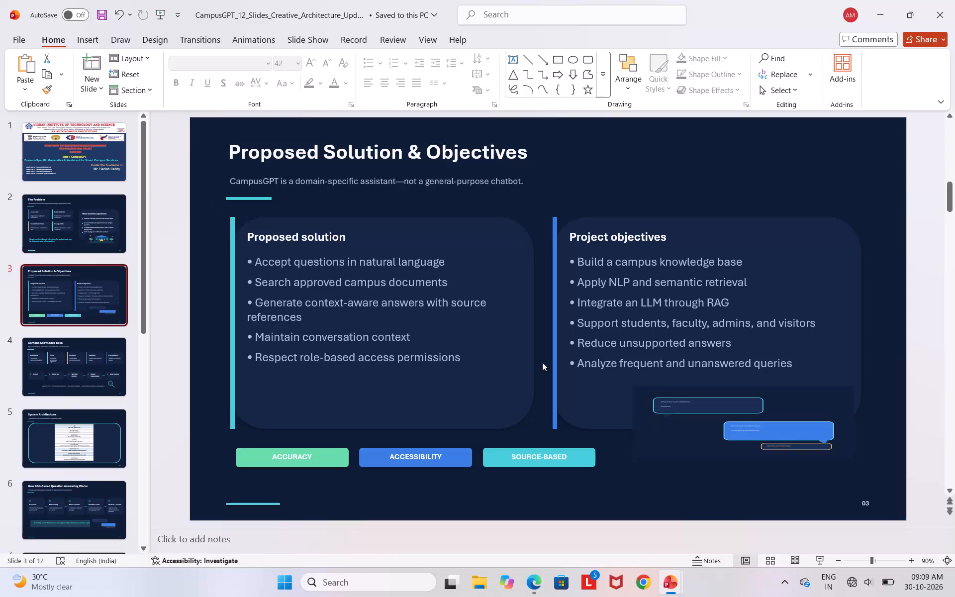
Delete the chat-bubble picture overlapping the Project objectives card on the Proposed Solution & Objectives slide.
left_click_drag(710, 388, 721, 423)
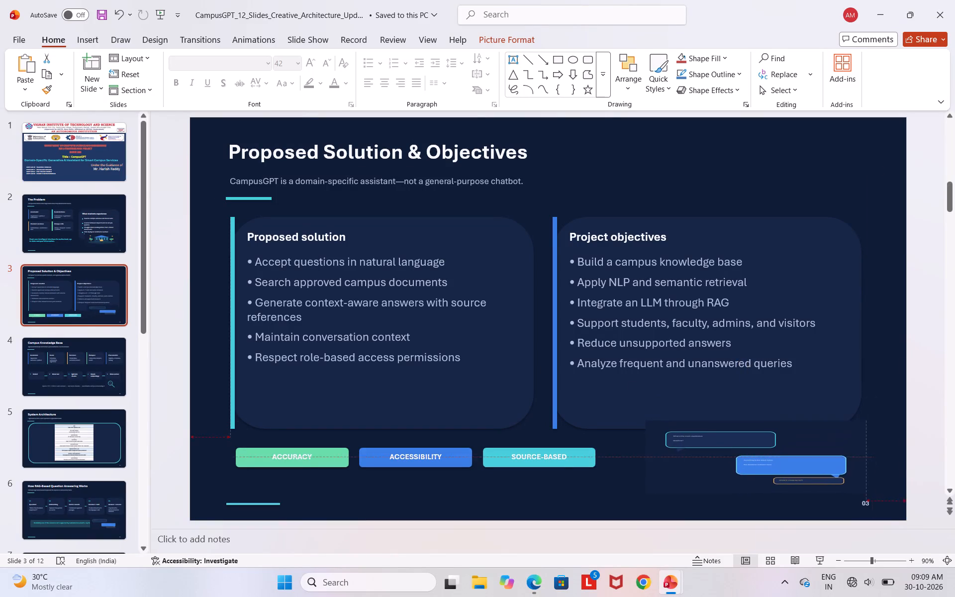
left_click_drag(721, 423, 715, 438)
key("BackSpace")
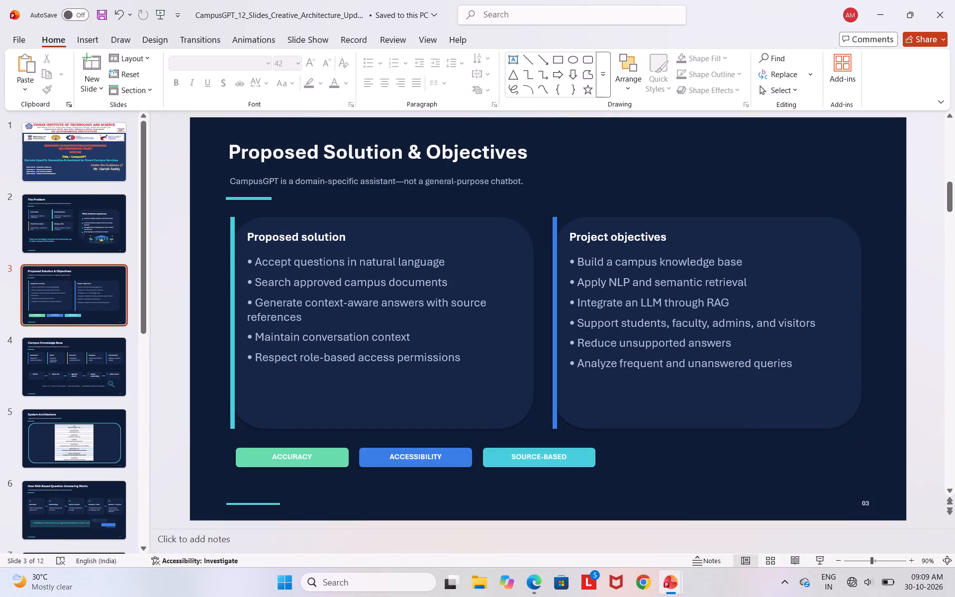
Stretch the architecture flow diagram on the System Architecture slide horizontally in both directions to nearly fill the rounded frame.
key("Down")
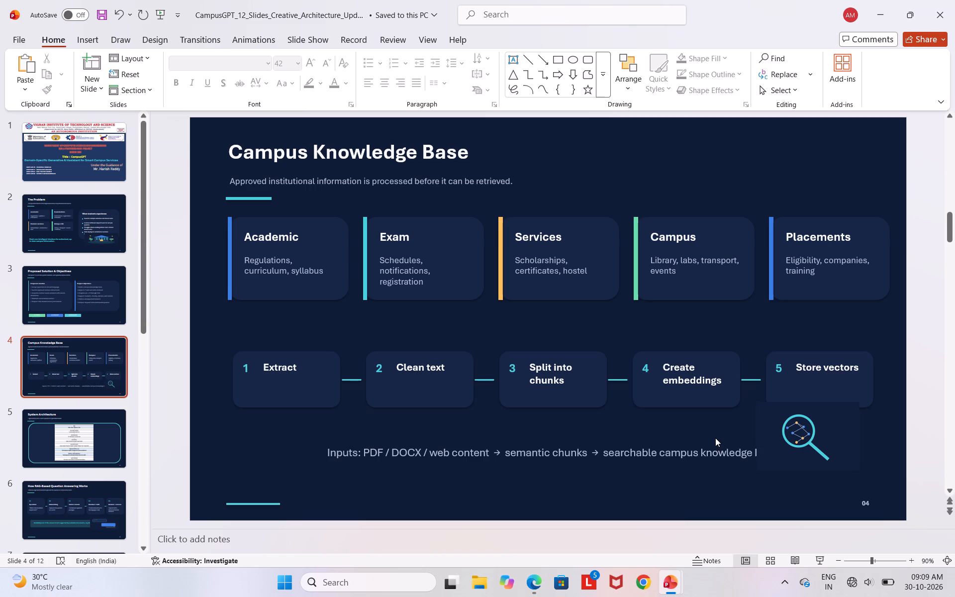
key("Down")
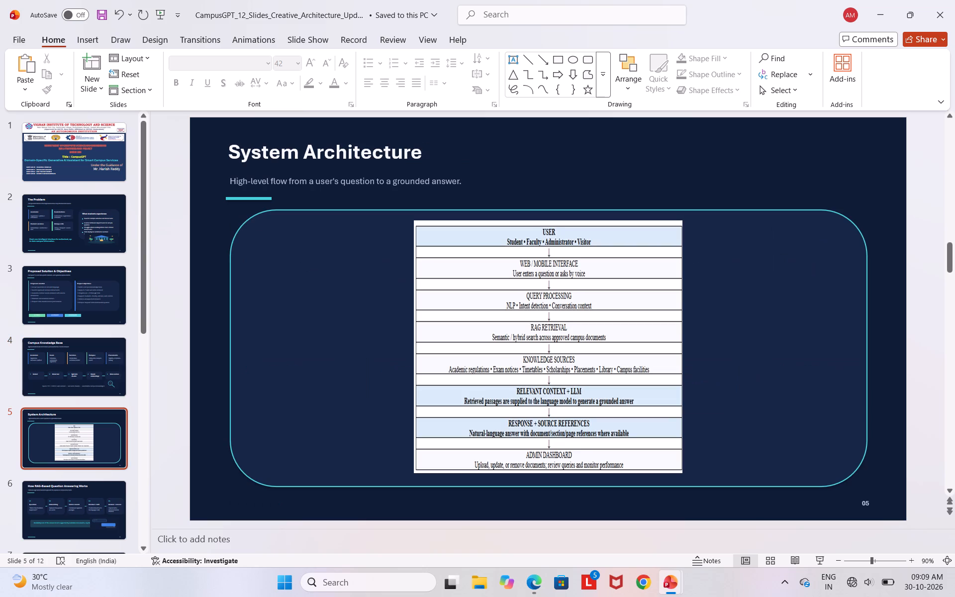
left_click(651, 409)
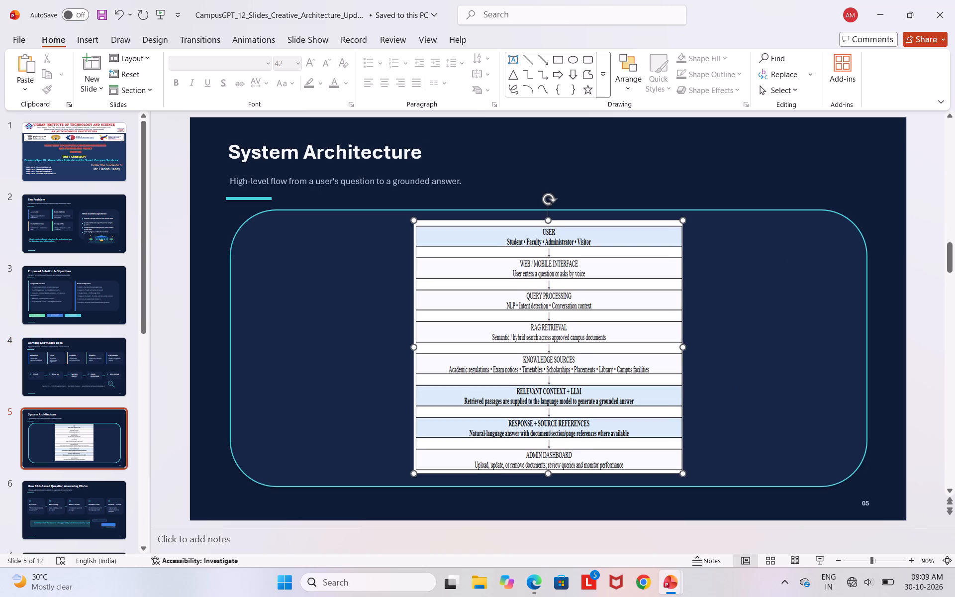
left_click_drag(682, 348, 839, 337)
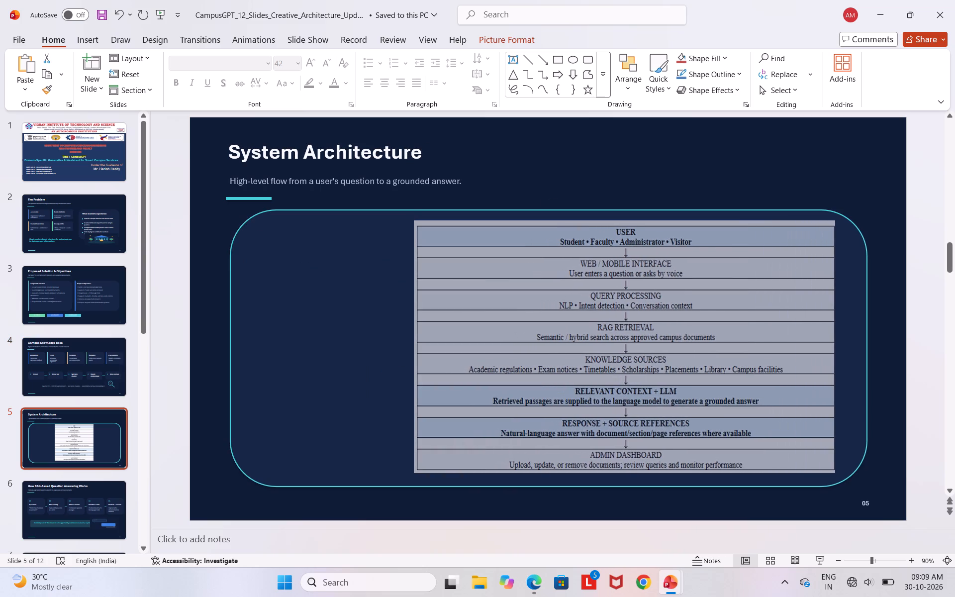
left_click_drag(839, 337, 841, 337)
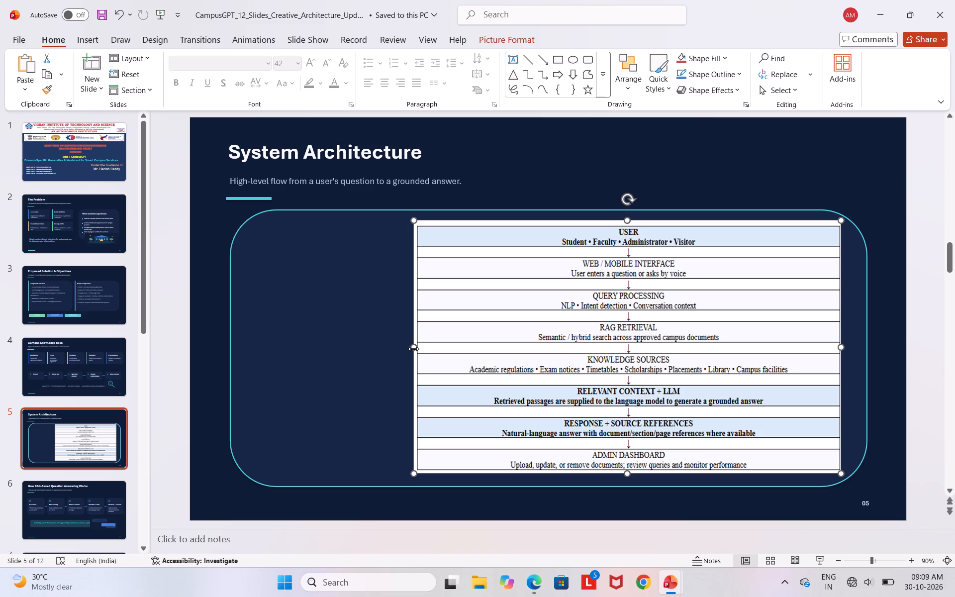
left_click_drag(413, 349, 252, 361)
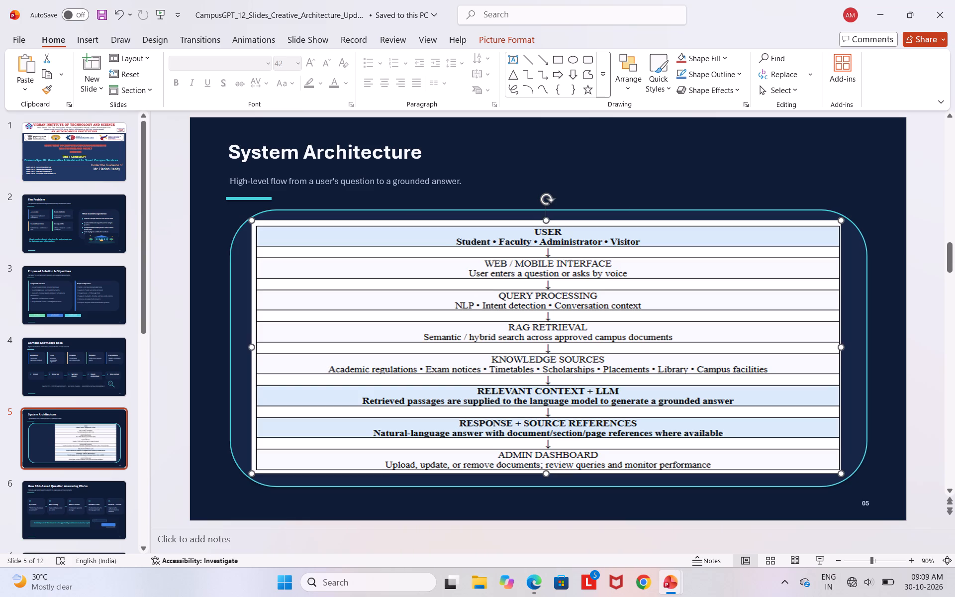
left_click(571, 516)
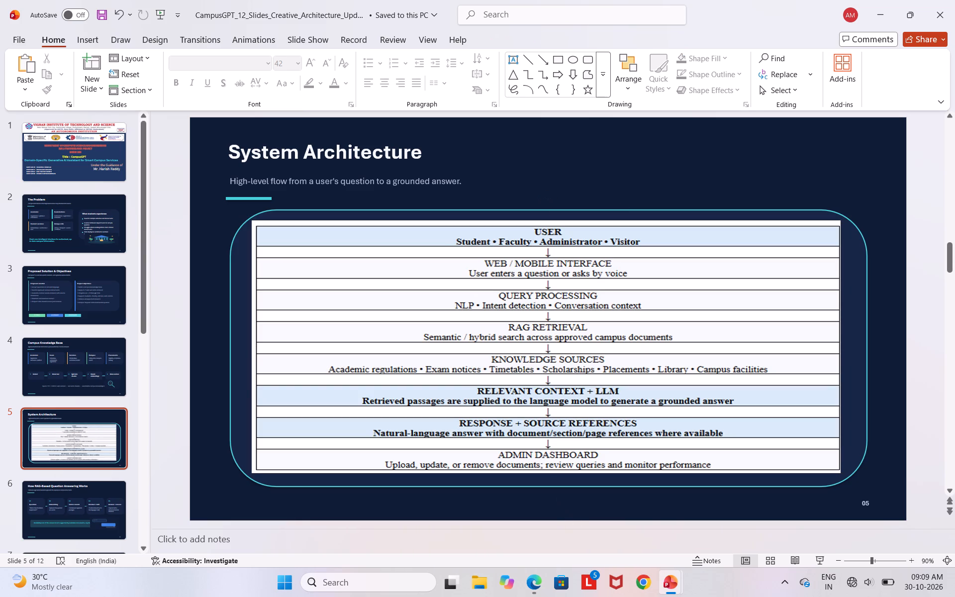
left_click(628, 506)
Delete the chat-bubble picture covering the Reliability rule banner on the How RAG-Based Question Answering Works slide.
left_click(61, 418)
key("Down")
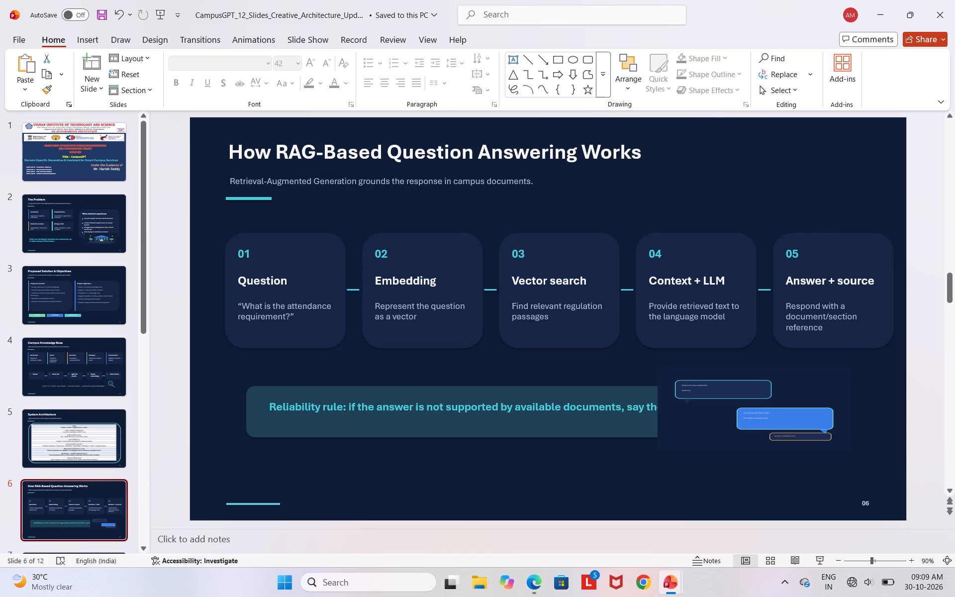
left_click(706, 408)
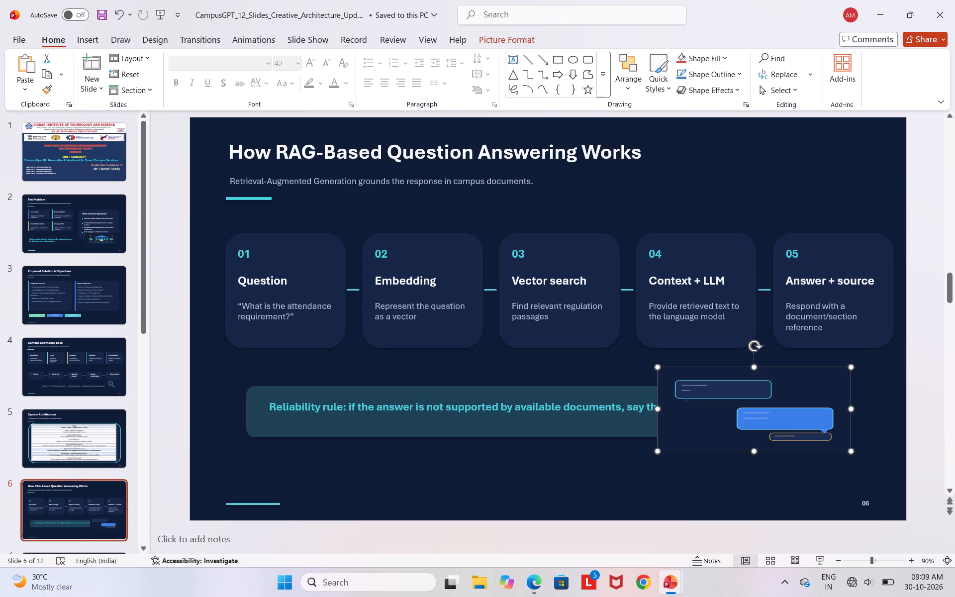
key("BackSpace")
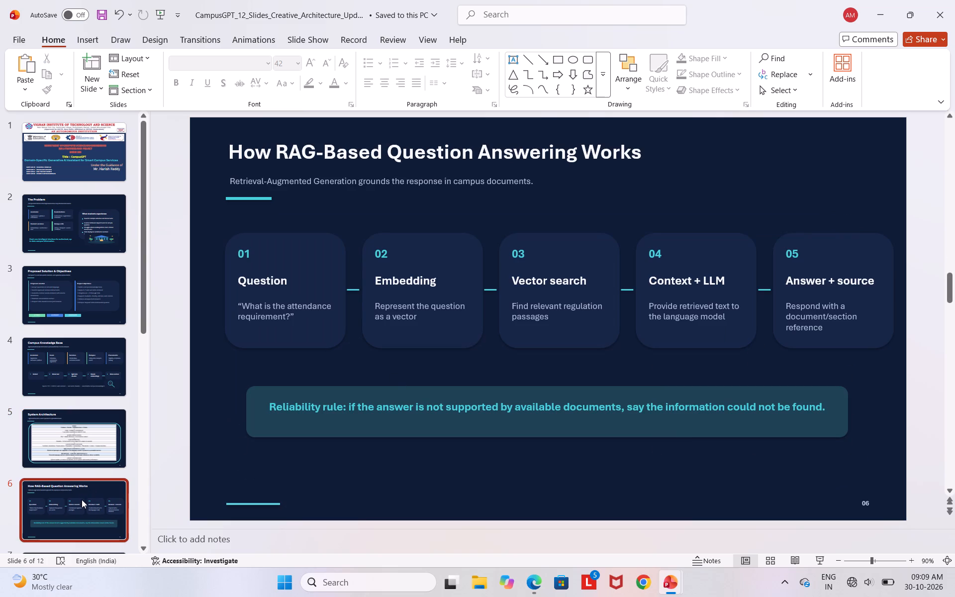
Review the layout of the slides from Major System Modules through Evaluation & Research Contribution.
left_click(82, 499)
key("Down")
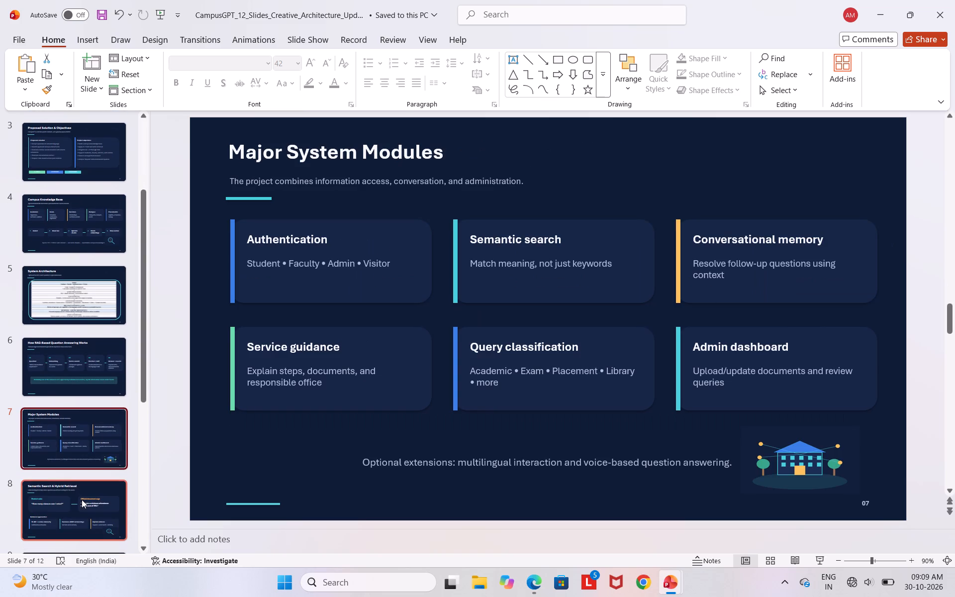
key("Down")
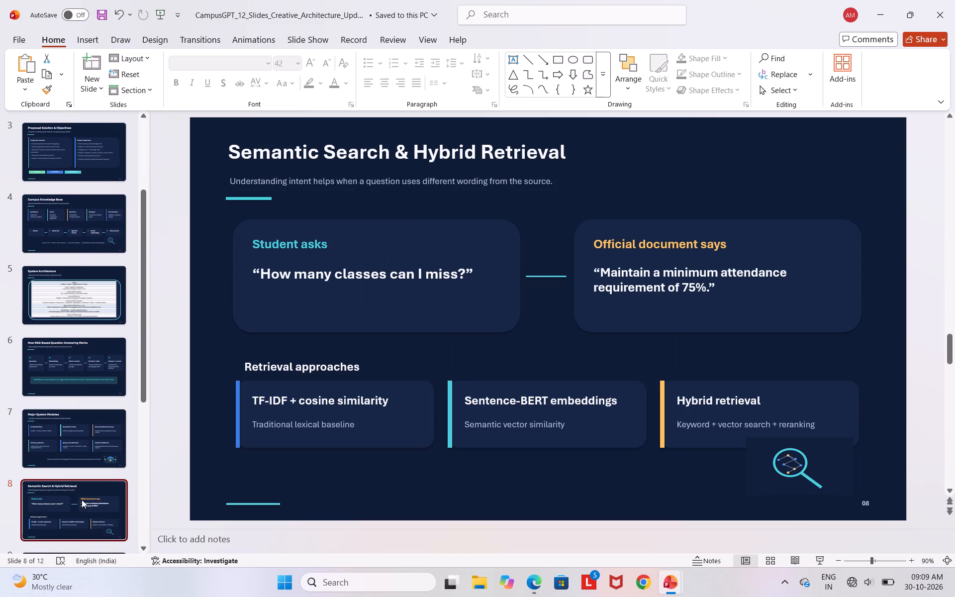
key("Down")
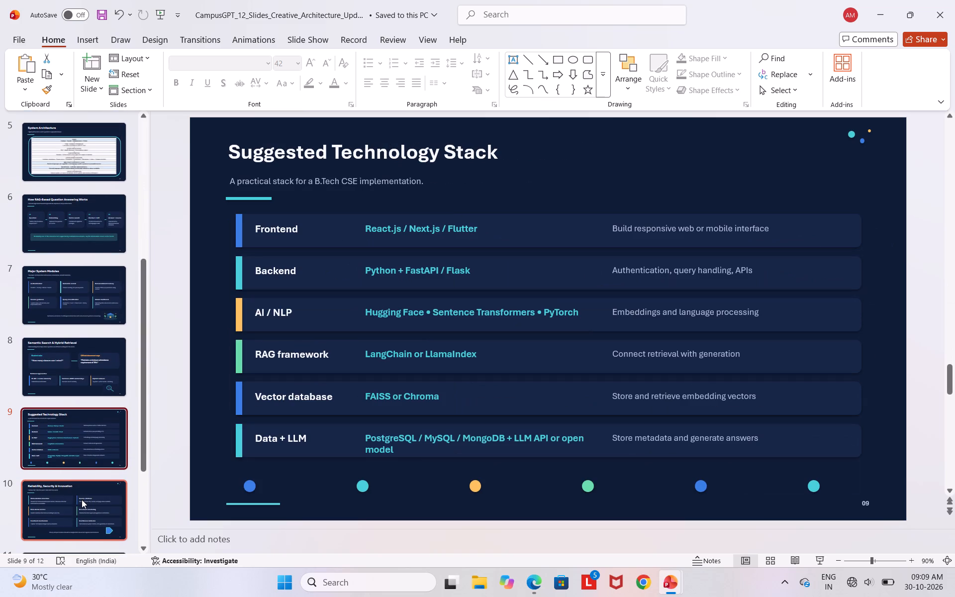
key("Down")
key("Up")
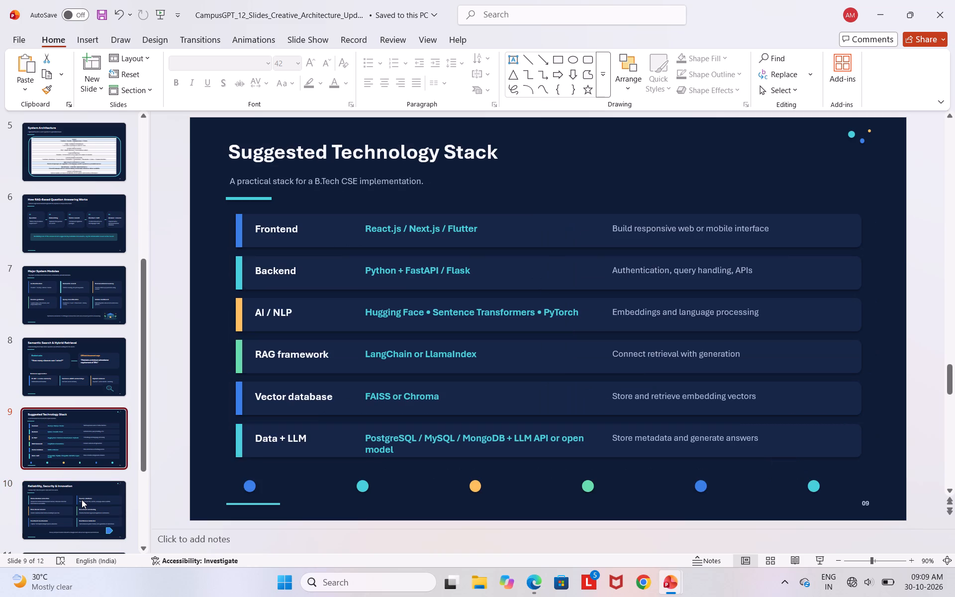
key("Down")
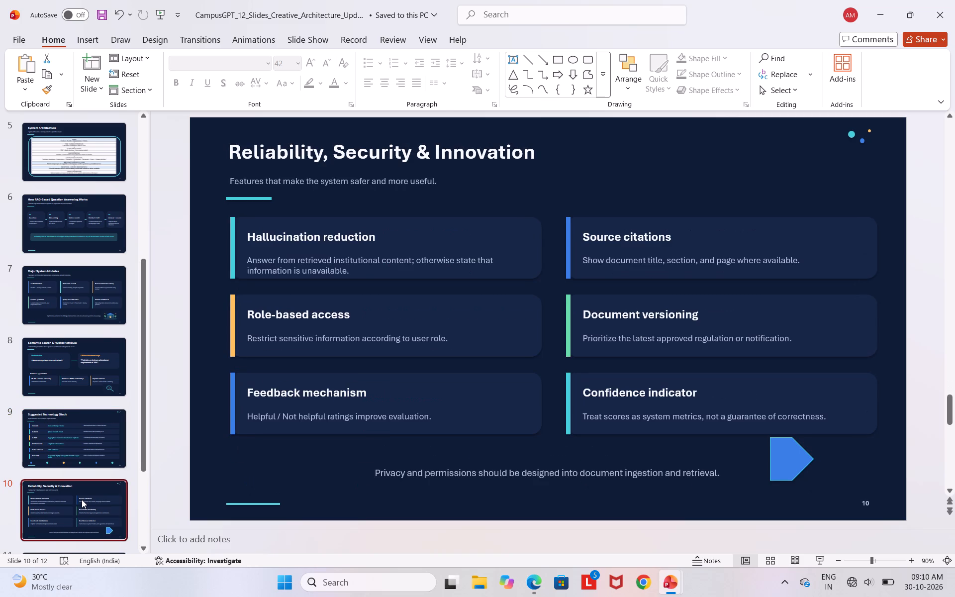
key("Down")
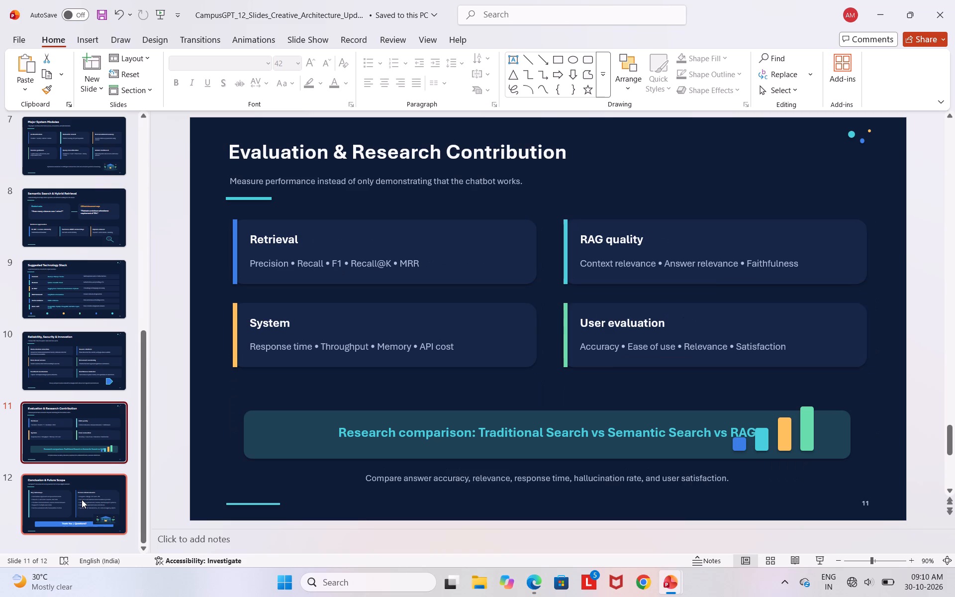
Delete the campus building picture overlapping the Thank You banner on the Conclusion & Future Scope slide.
key("Down")
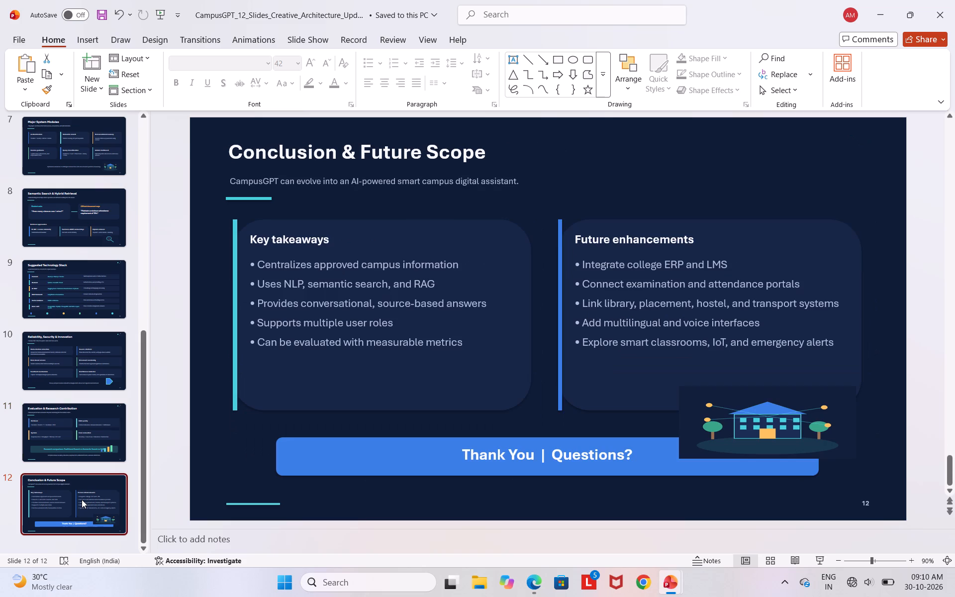
left_click(742, 392)
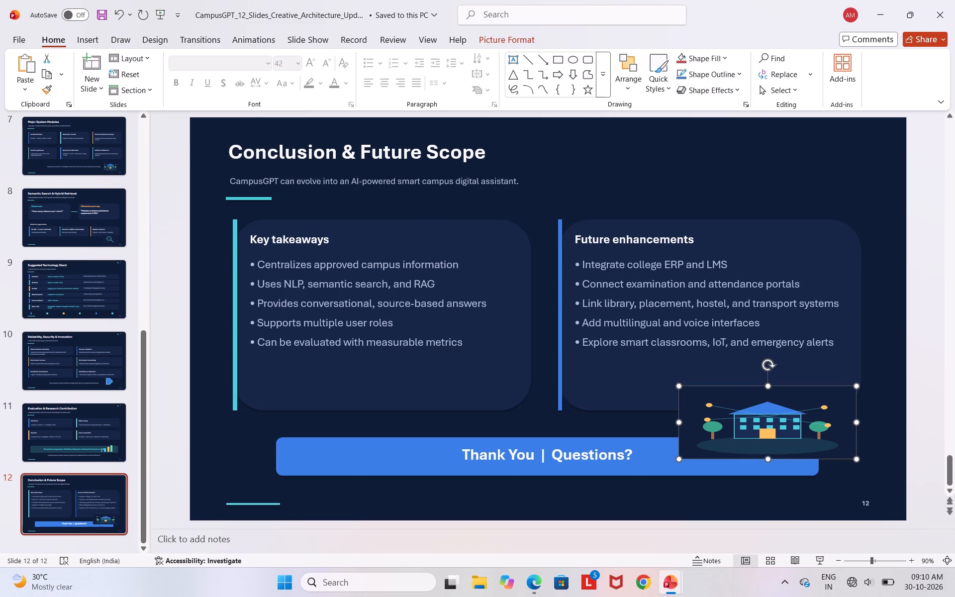
key("BackSpace")
key("Down")
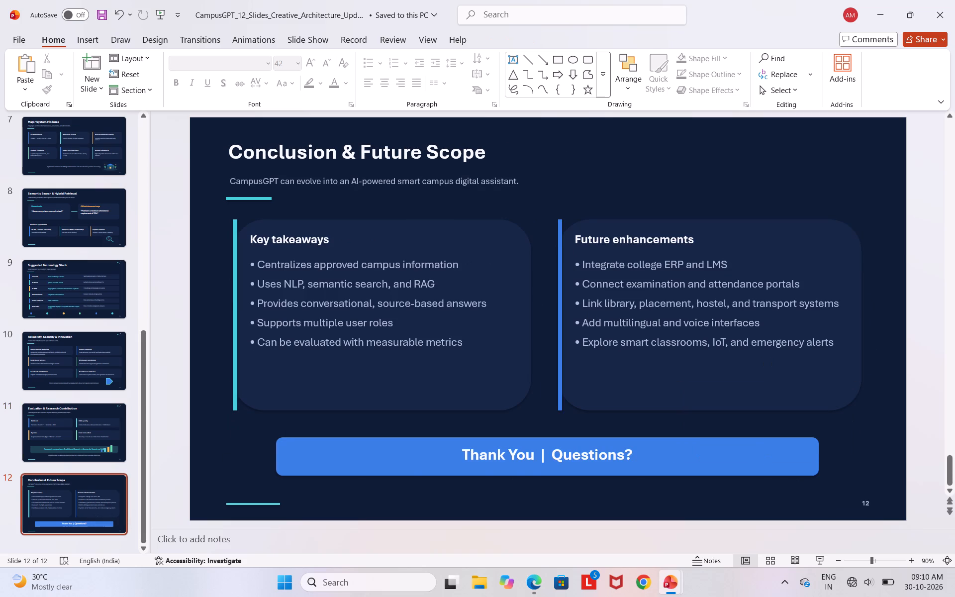
Move the Research comparison text on the Evaluation & Research Contribution slide left within its banner, clear of the coloured bars.
key("Up")
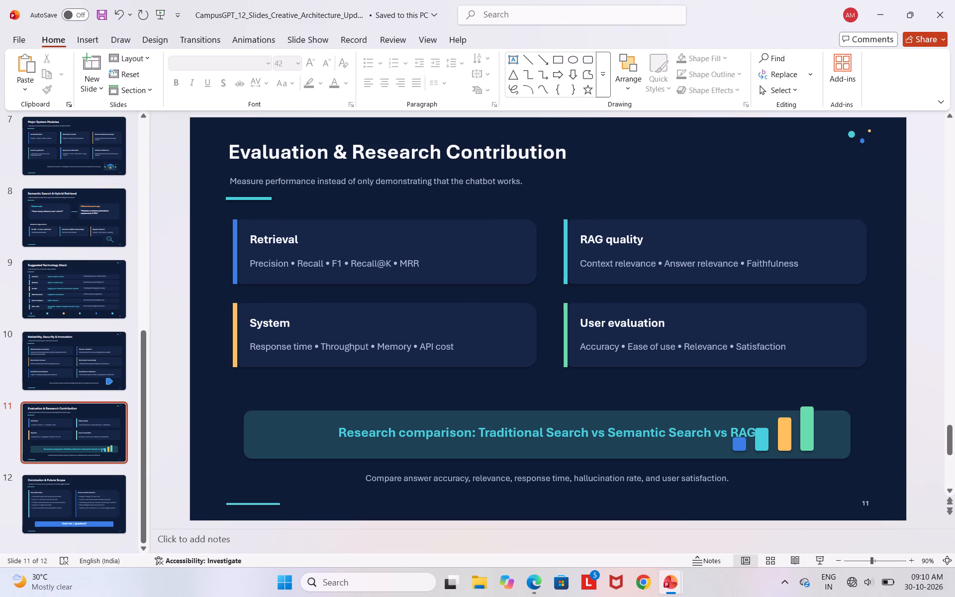
left_click(718, 430)
left_click(718, 430)
left_click_drag(718, 430, 687, 435)
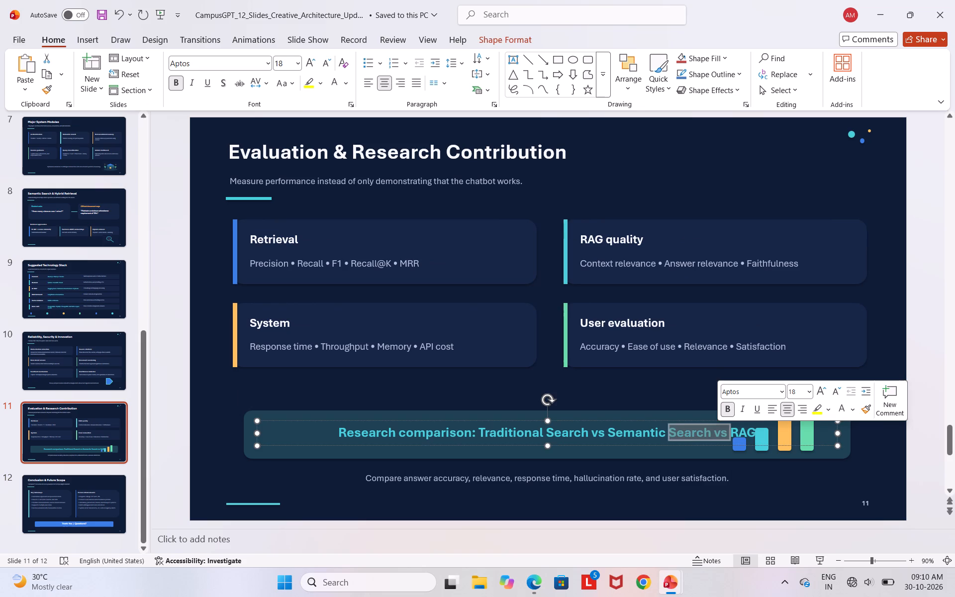
left_click_drag(687, 435, 684, 436)
left_click_drag(646, 441, 587, 443)
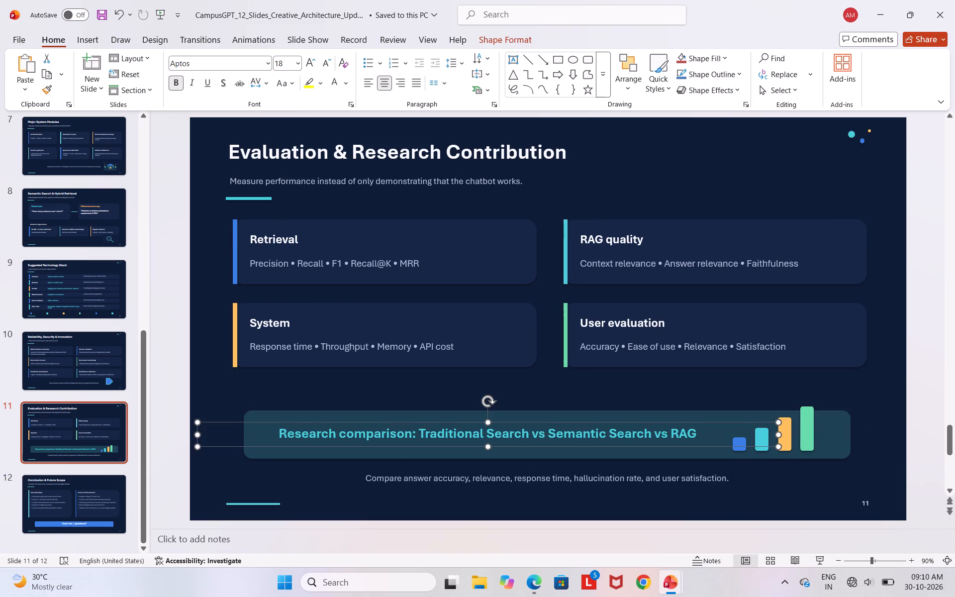
Shift the four coloured chart bars slightly left and down so they sit inside the Research comparison banner.
left_click(787, 432)
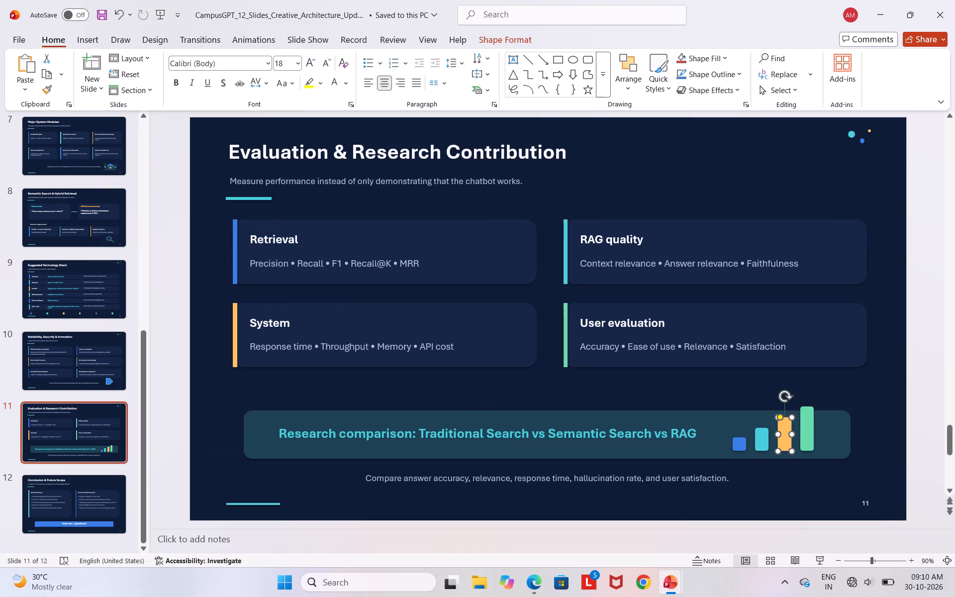
left_click_drag(741, 447, 738, 449)
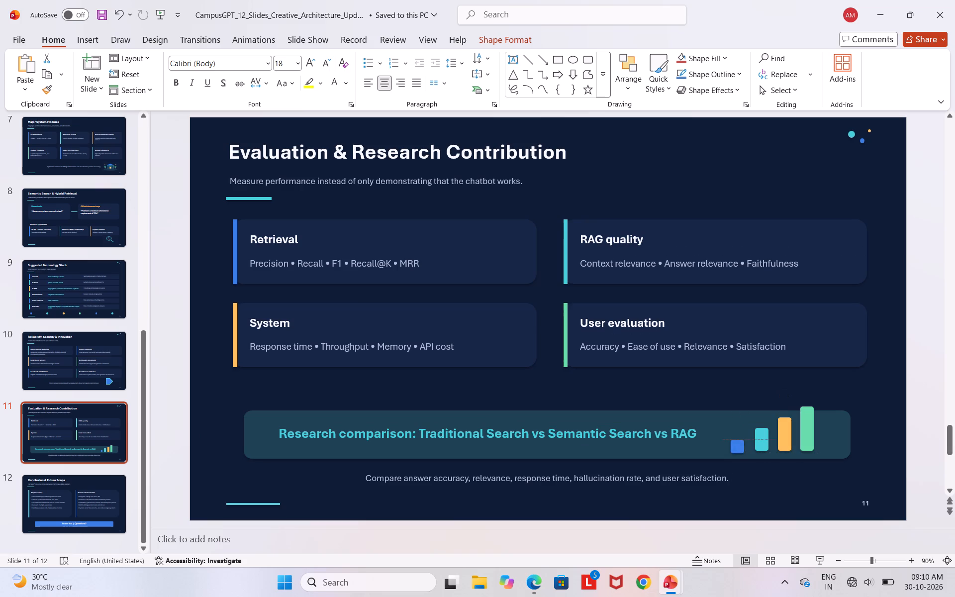
left_click_drag(738, 449, 735, 450)
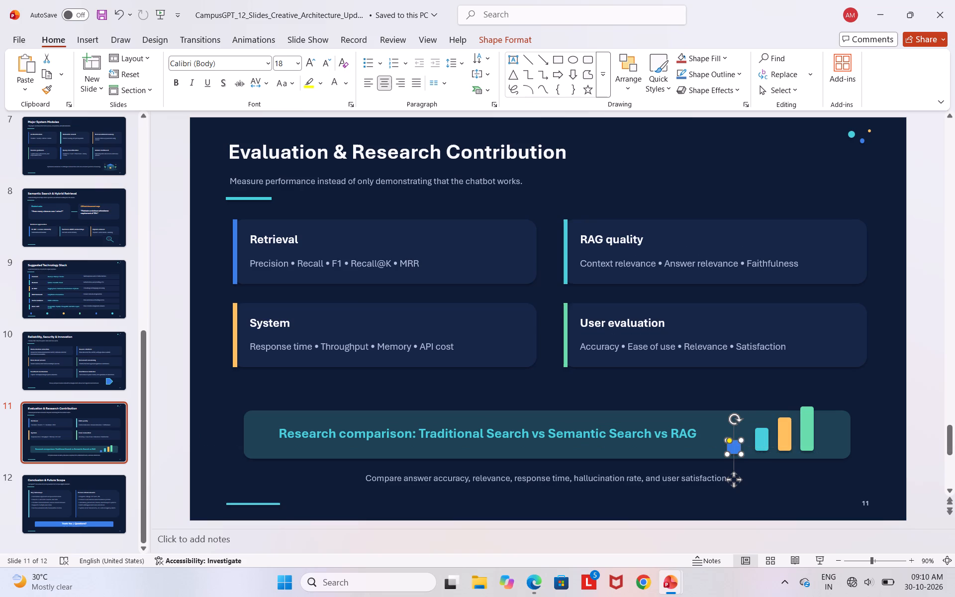
left_click_drag(760, 447, 756, 450)
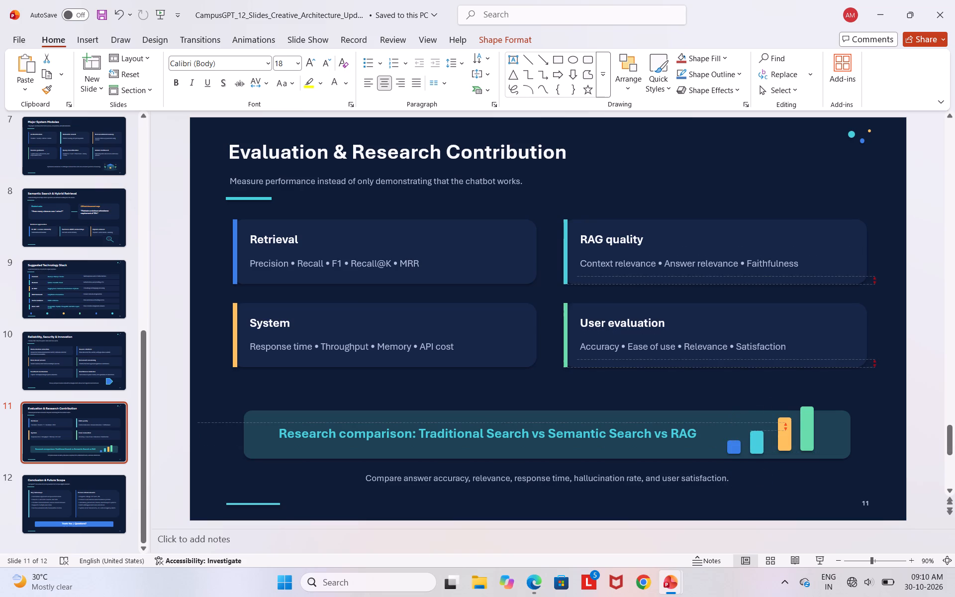
left_click_drag(781, 442, 777, 446)
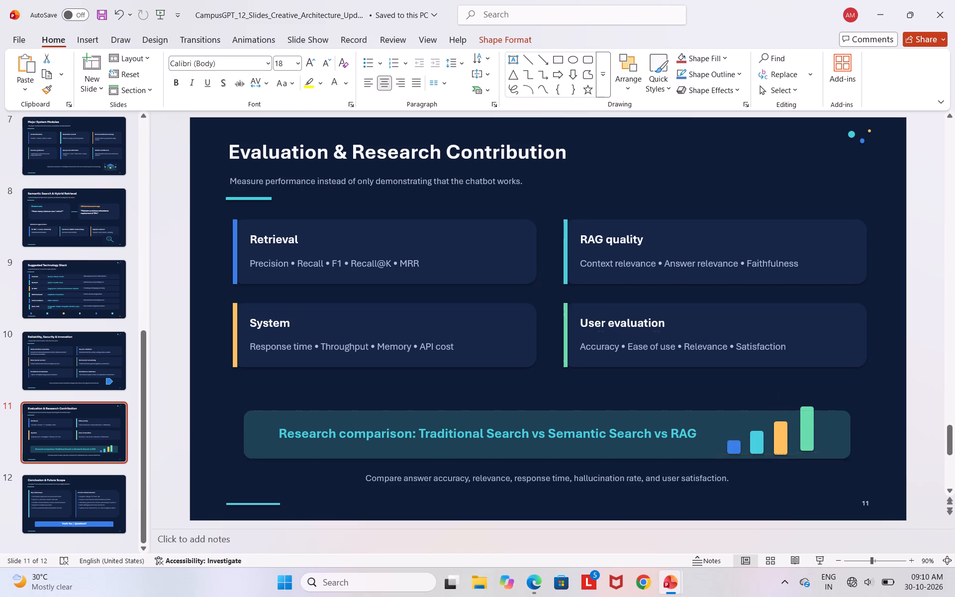
left_click_drag(777, 446, 775, 445)
left_click_drag(810, 436, 806, 439)
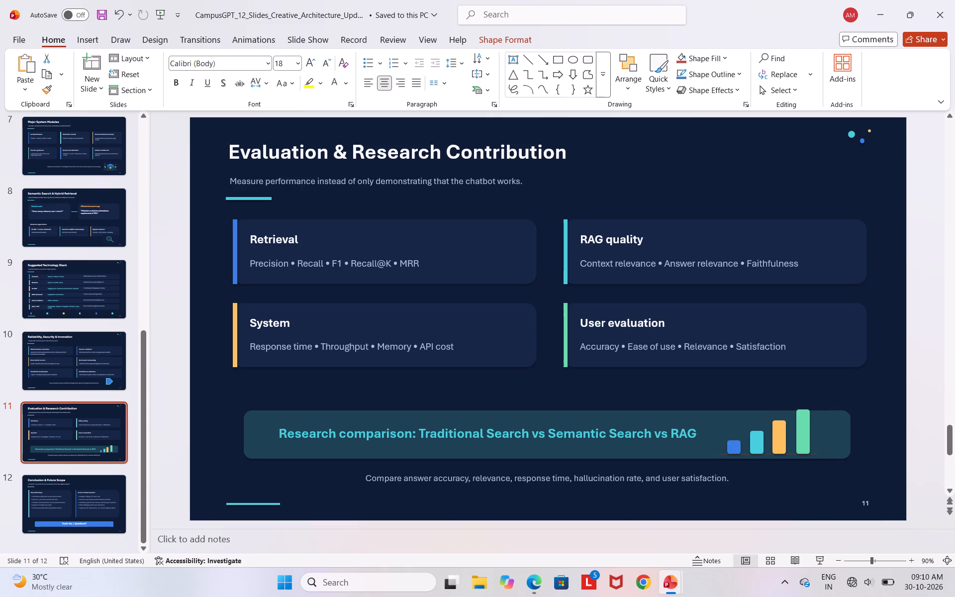
left_click_drag(806, 439, 806, 440)
left_click(742, 393)
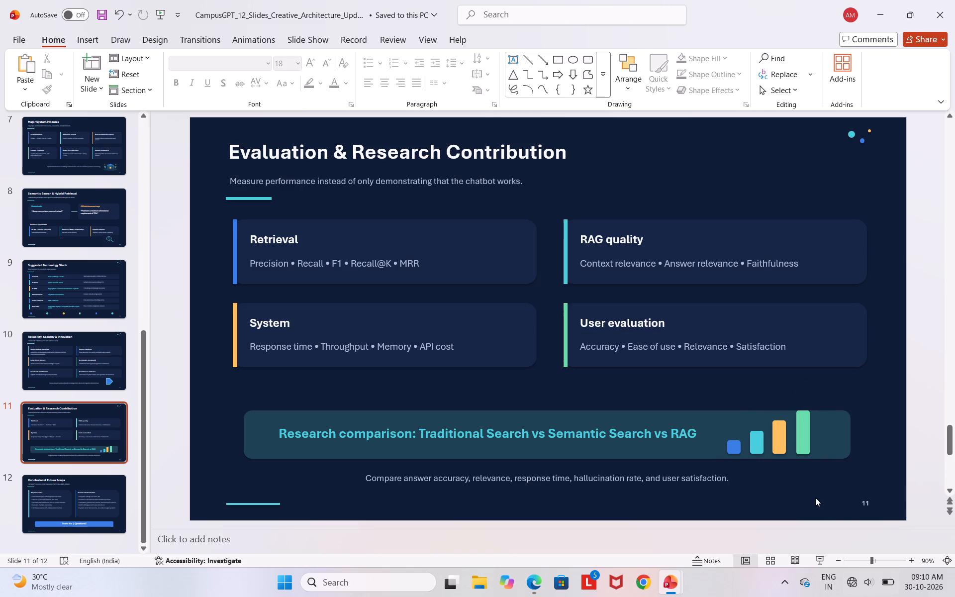
Return to the Conclusion & Future Scope slide and save the presentation.
key("Down")
key("Down")
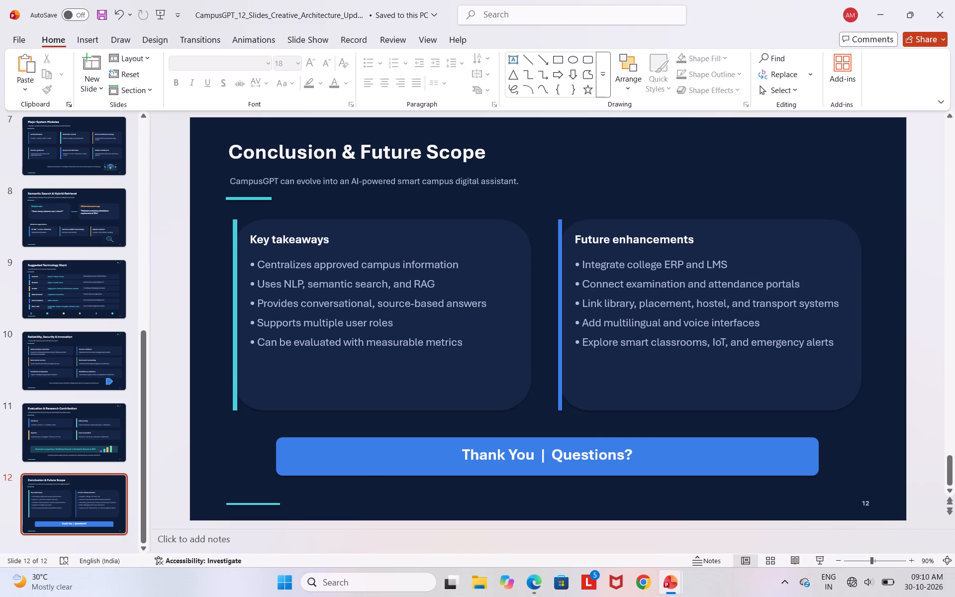
key("ctrl+s")
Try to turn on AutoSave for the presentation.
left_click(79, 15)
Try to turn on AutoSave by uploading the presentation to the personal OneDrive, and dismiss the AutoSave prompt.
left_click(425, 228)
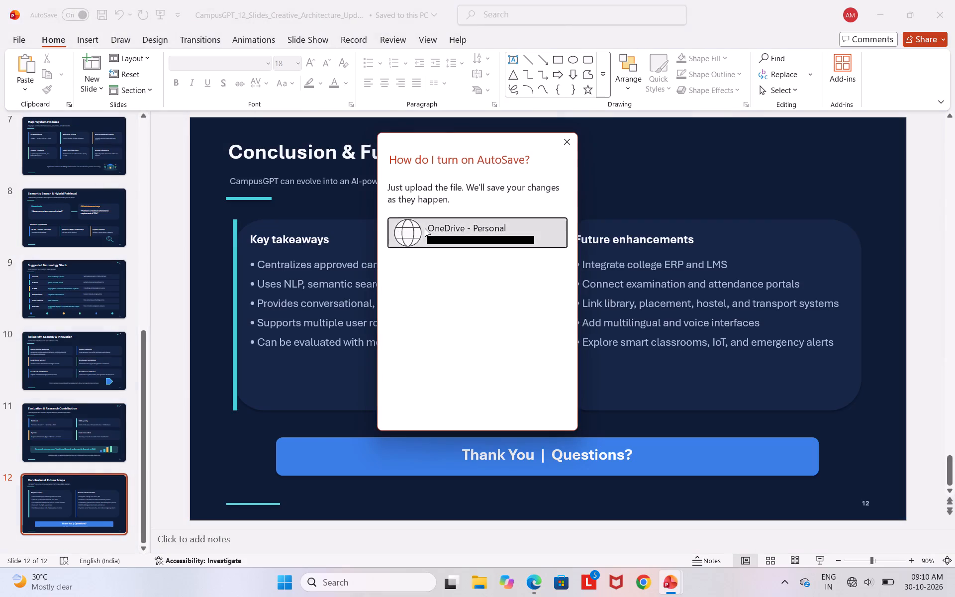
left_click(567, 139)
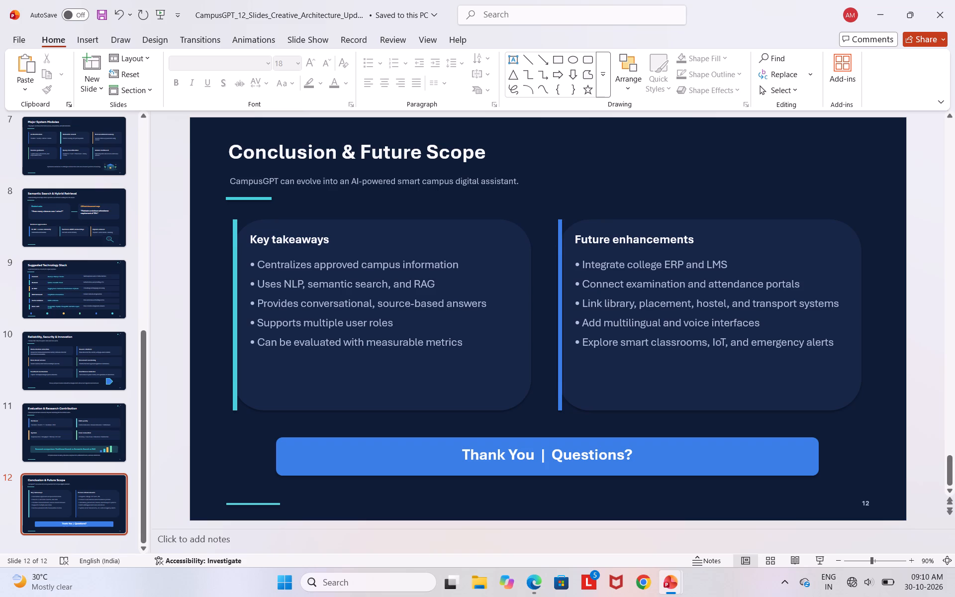
Check the computer's Wi-Fi connection and return to the presentation.
left_click(847, 586)
left_click(782, 341)
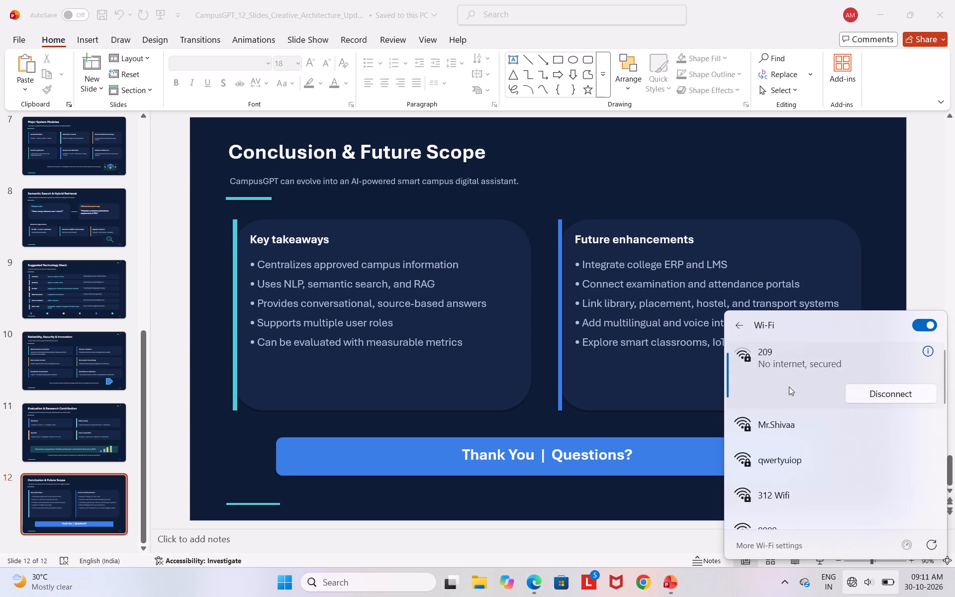
left_click(789, 387)
left_click(670, 389)
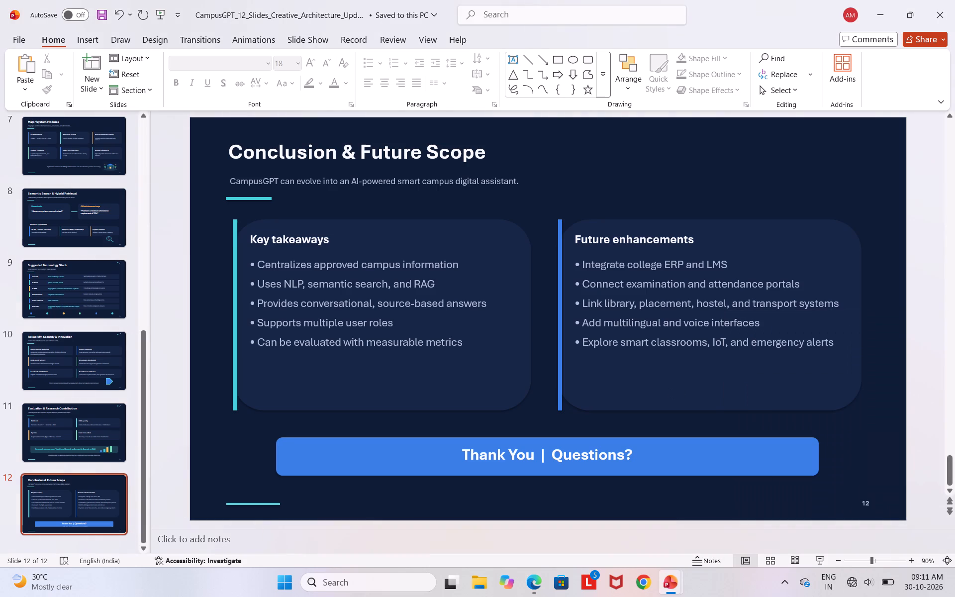
Save the CampusGPT presentation on the PC.
key("ctrl+s")
key("ctrl+s")
key("ctrl+s")
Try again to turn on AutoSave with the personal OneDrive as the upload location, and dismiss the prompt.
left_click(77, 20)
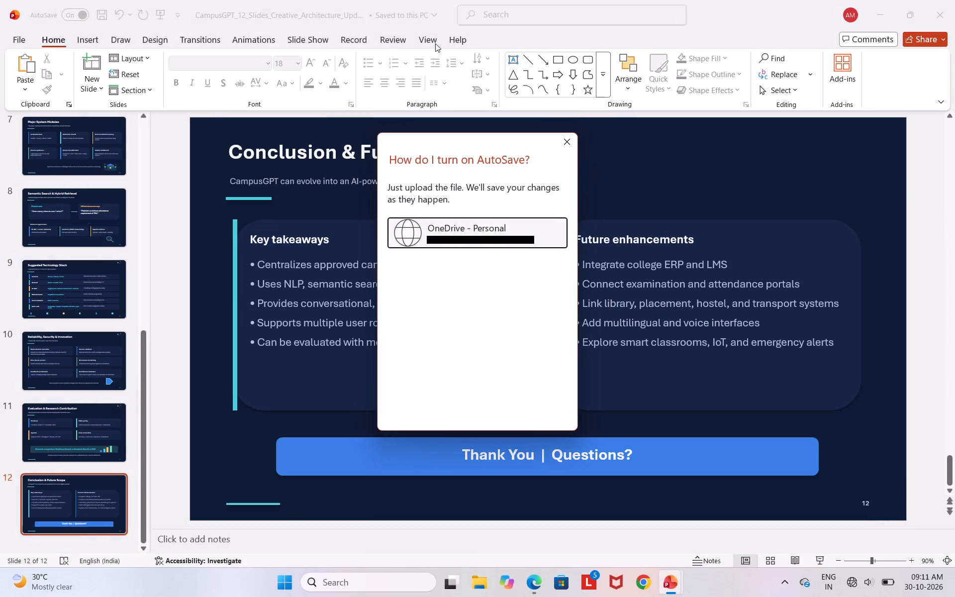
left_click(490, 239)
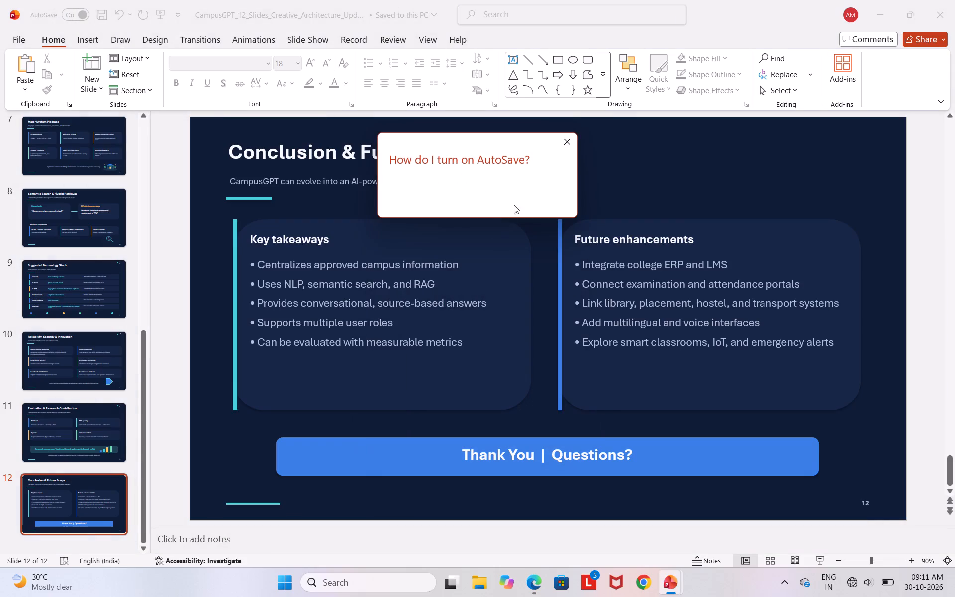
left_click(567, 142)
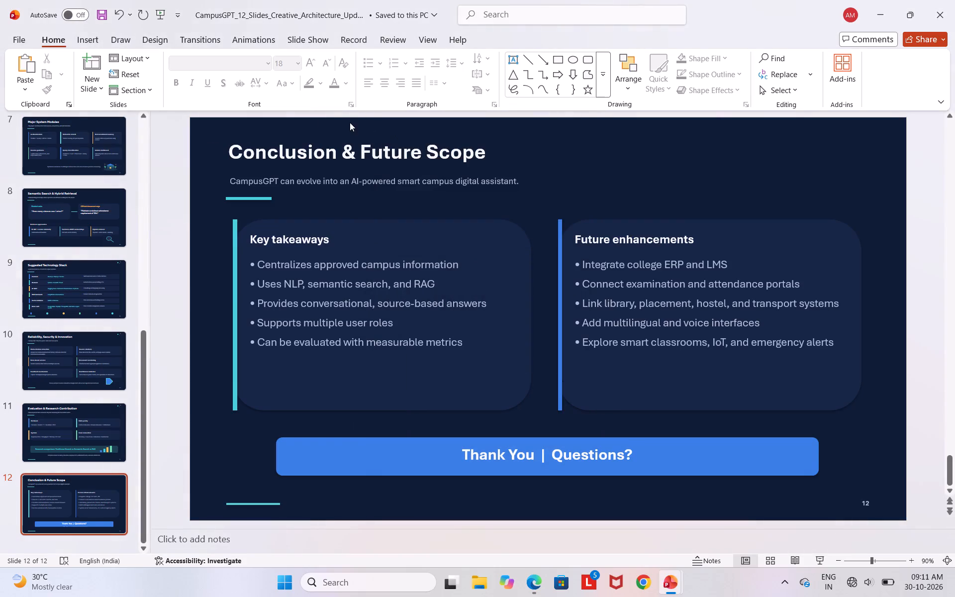
Save the presentation.
left_click(101, 12)
In File Explorer, find CampusGPT_12_Slides_Creative_Architecture_Updated in the Downloads folder and open it from there.
left_click(476, 577)
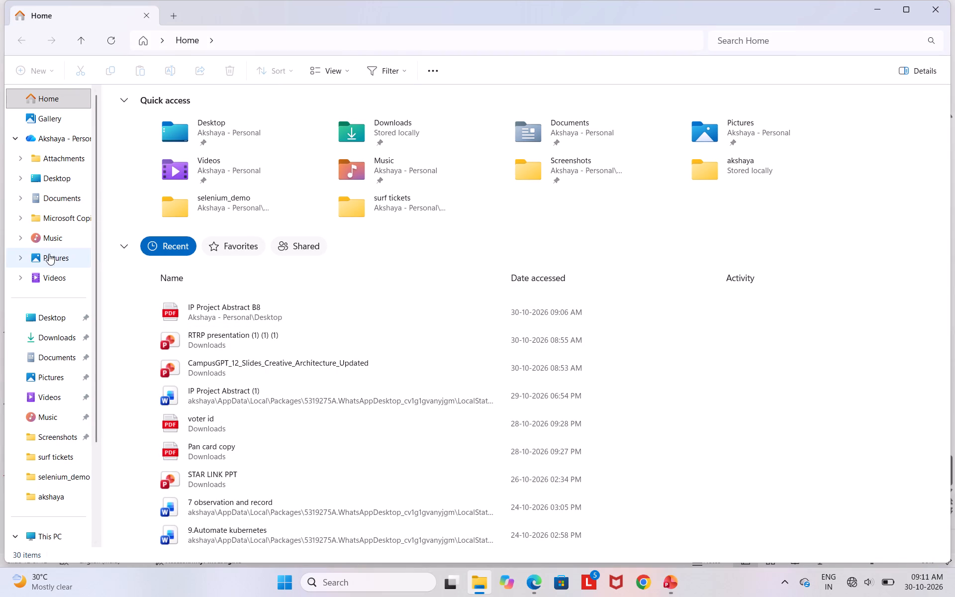
left_click(51, 337)
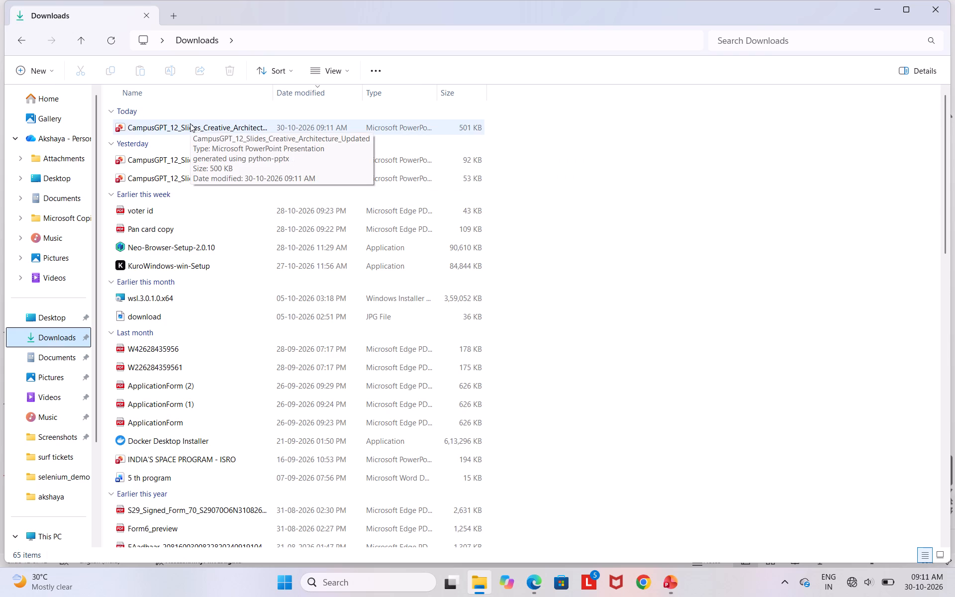
left_click(200, 122)
double_click(200, 122)
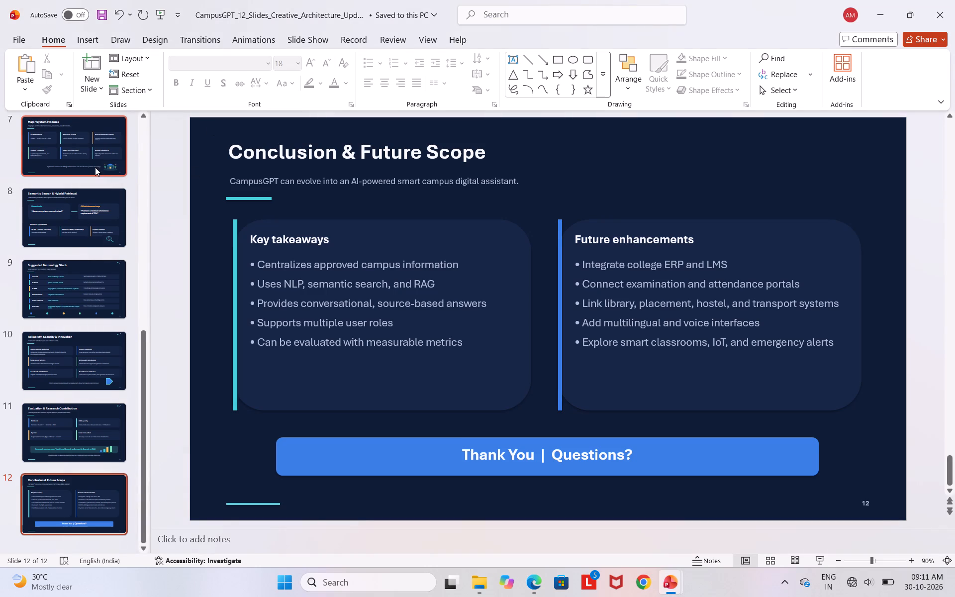
Run the slide show from the institute title slide and review every slide through to the end of the show.
scroll(95, 167, "up", 10)
left_click(95, 167)
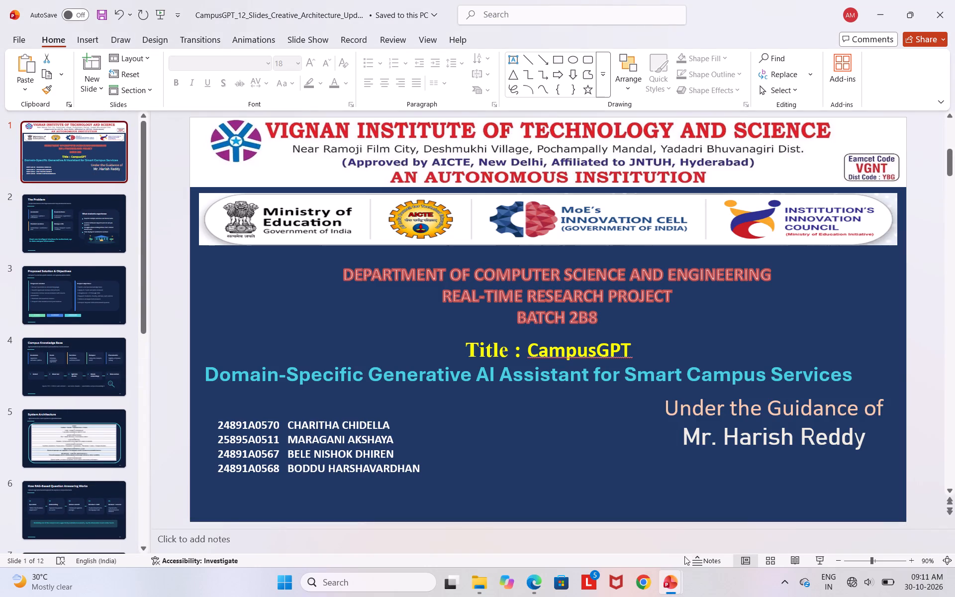
left_click(816, 558)
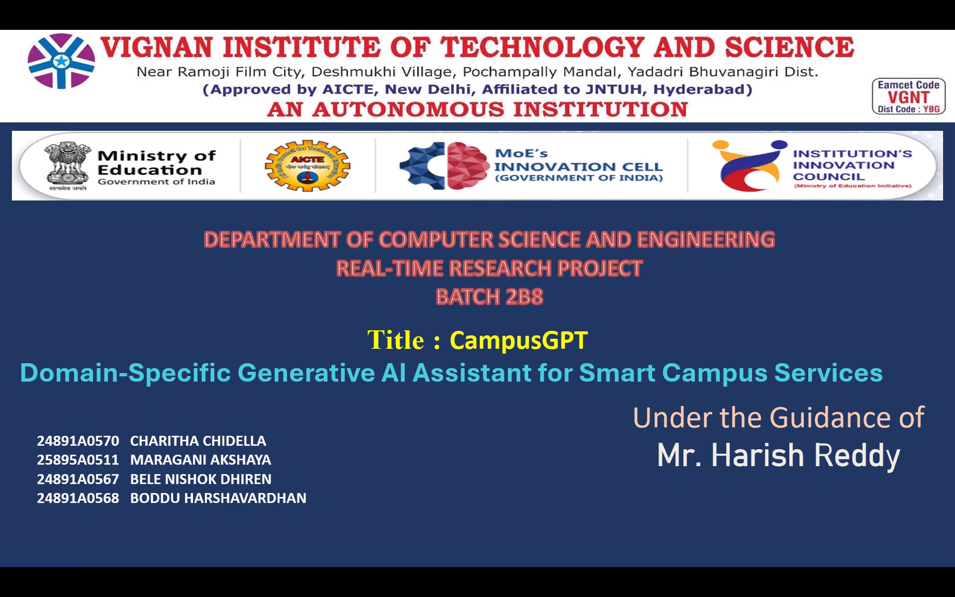
key("Down")
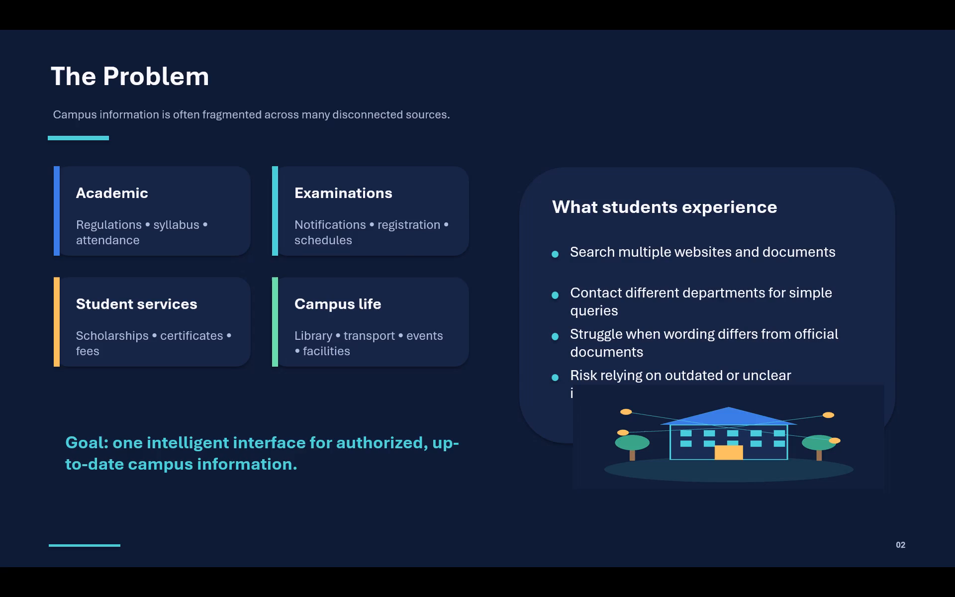
key("Down")
key("Down")
key("Down")
key("Down")
key("Down")
key("Down")
key("Down")
key("Down")
key("Down")
key("Down")
key("Down")
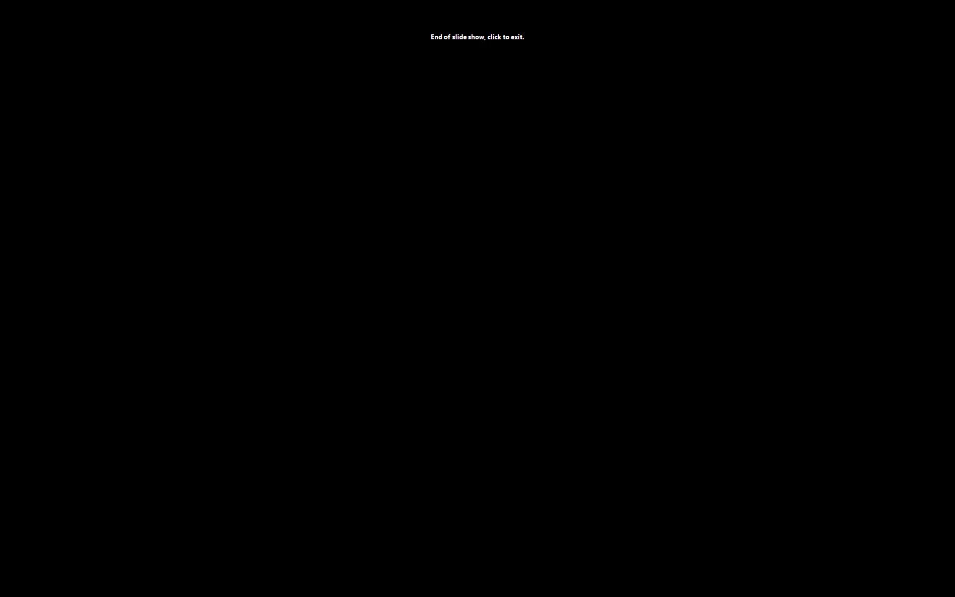
key("Down")
key("Down")
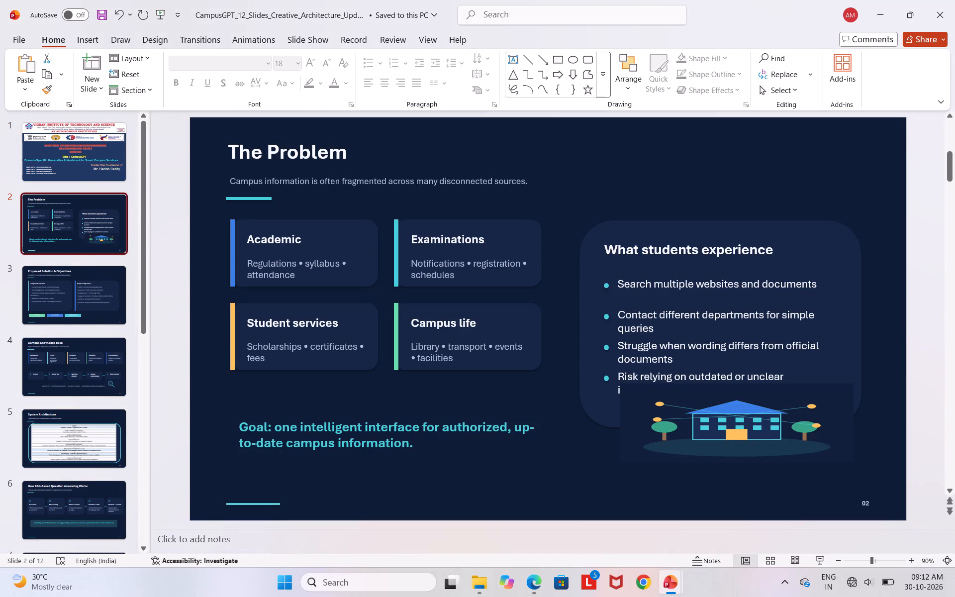
Delete the campus building picture that covers the last bullet on The Problem slide.
left_click(736, 431)
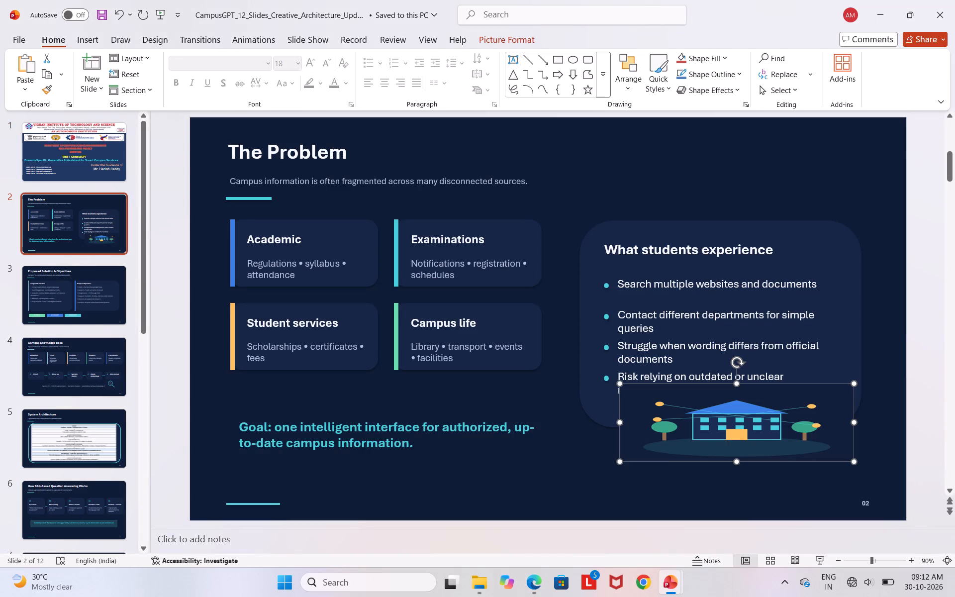
key("BackSpace")
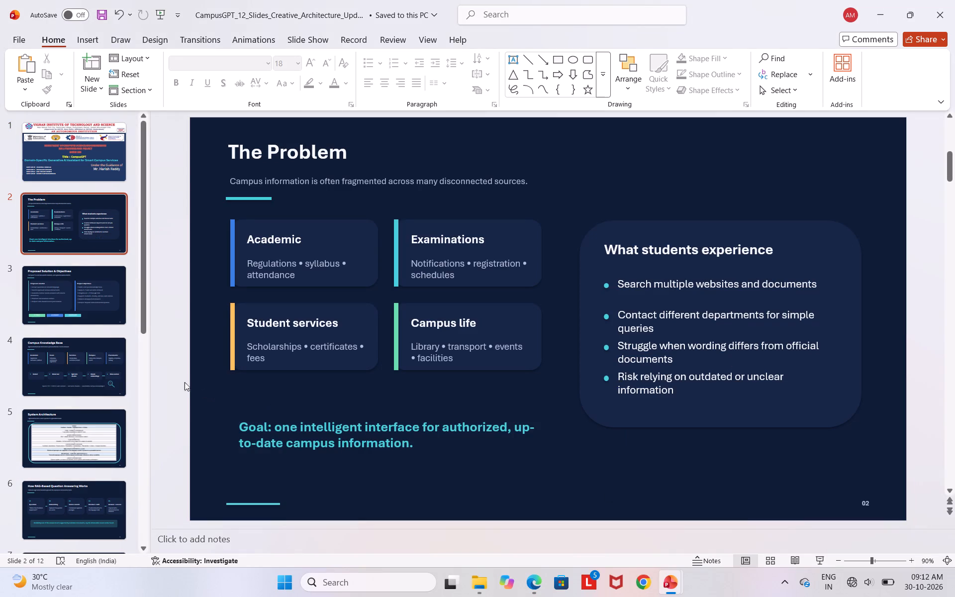
Go to the Campus Knowledge Base slide and save the presentation.
left_click(124, 379)
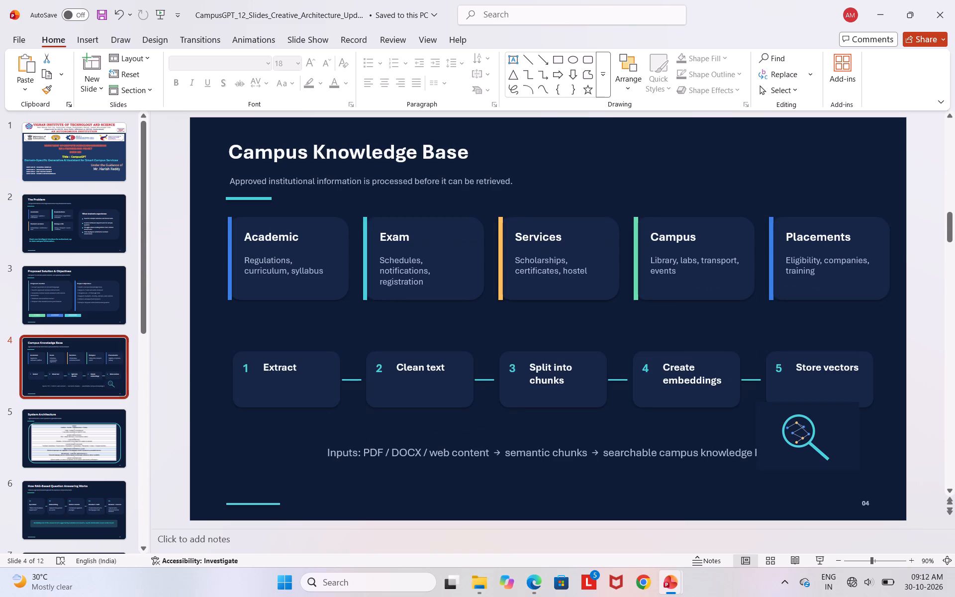
key("ctrl+s")
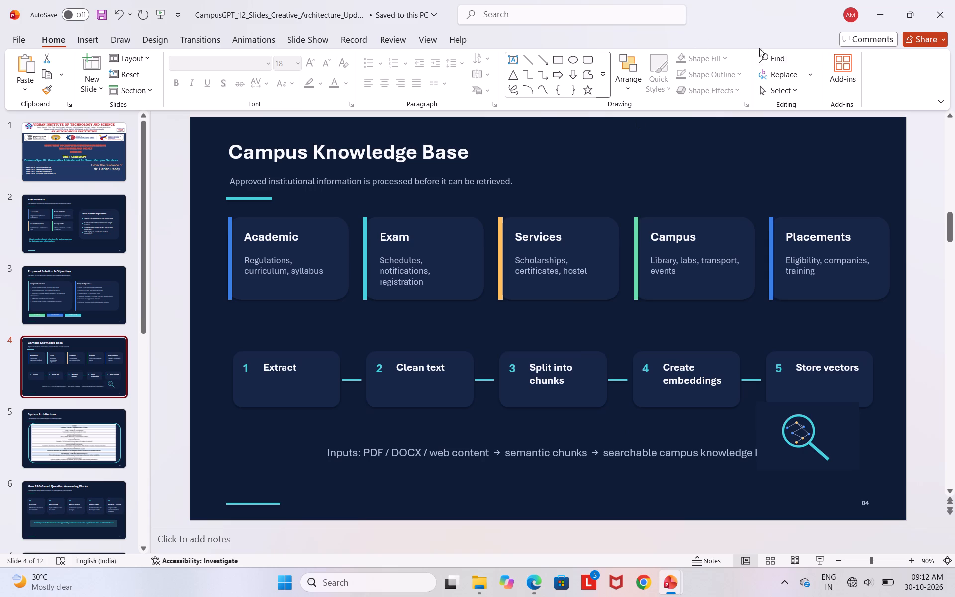
Switch to the Downloads folder in File Explorer and reopen the saved CampusGPT_12_Slides_Creative_Architecture_Updated presentation.
left_click(886, 3)
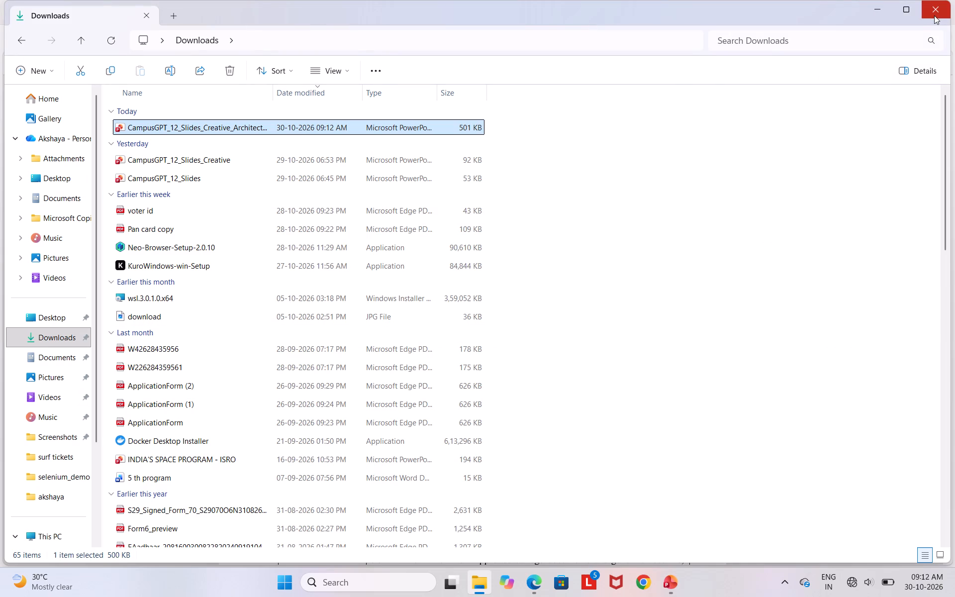
double_click(450, 127)
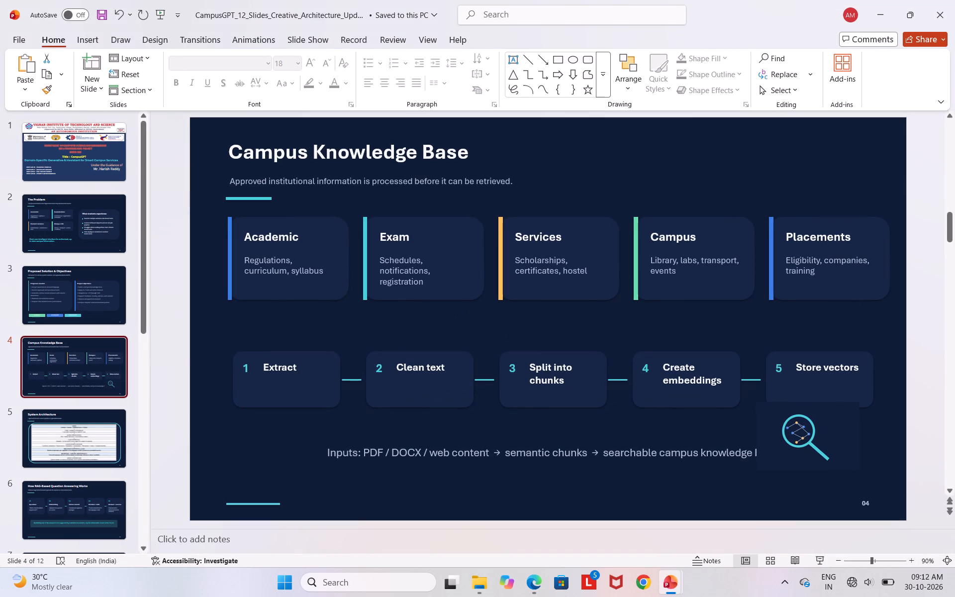
Minimize all open windows and refresh the desktop.
left_click(877, 15)
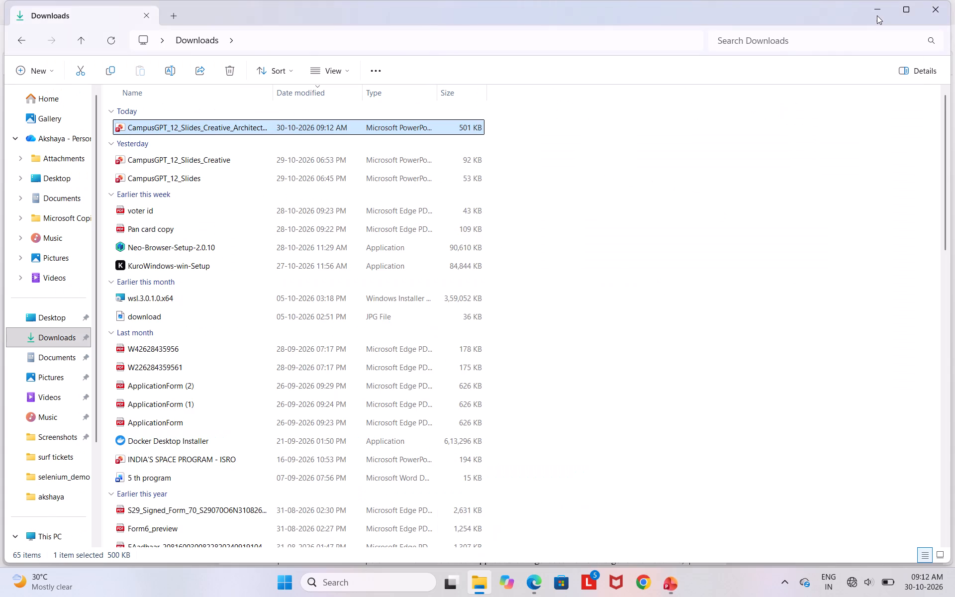
left_click(877, 15)
left_click(877, 15)
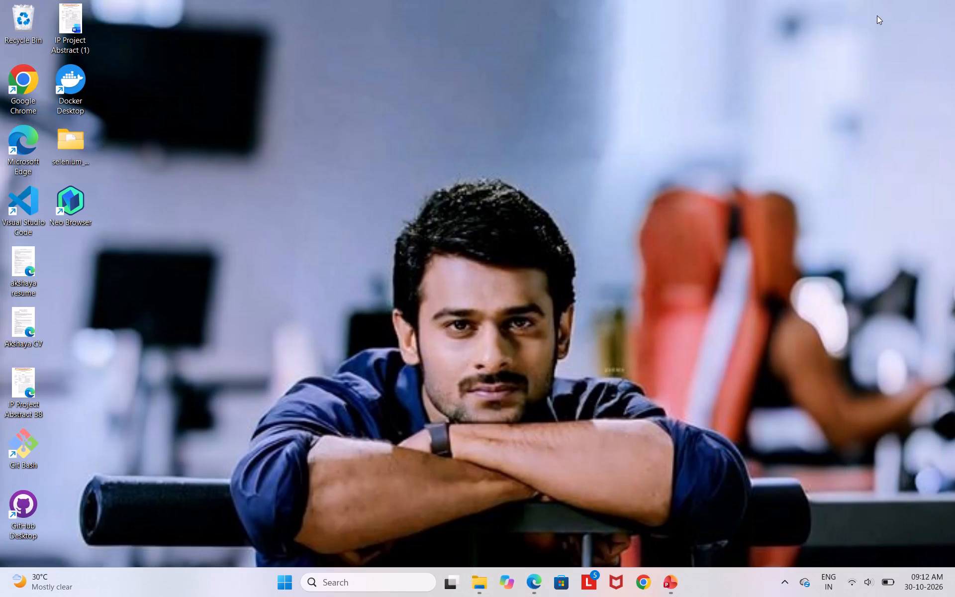
right_click(732, 218)
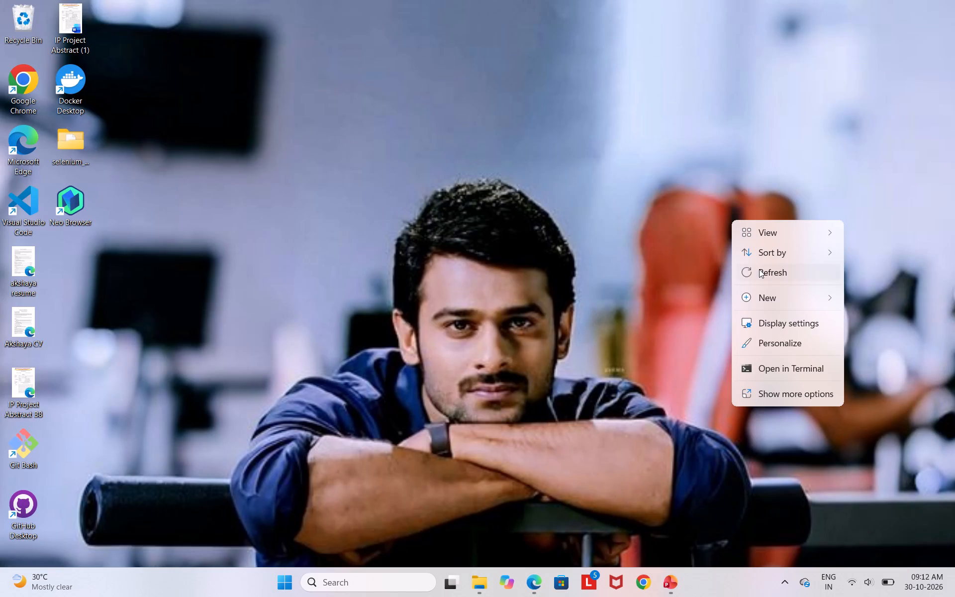
left_click(759, 269)
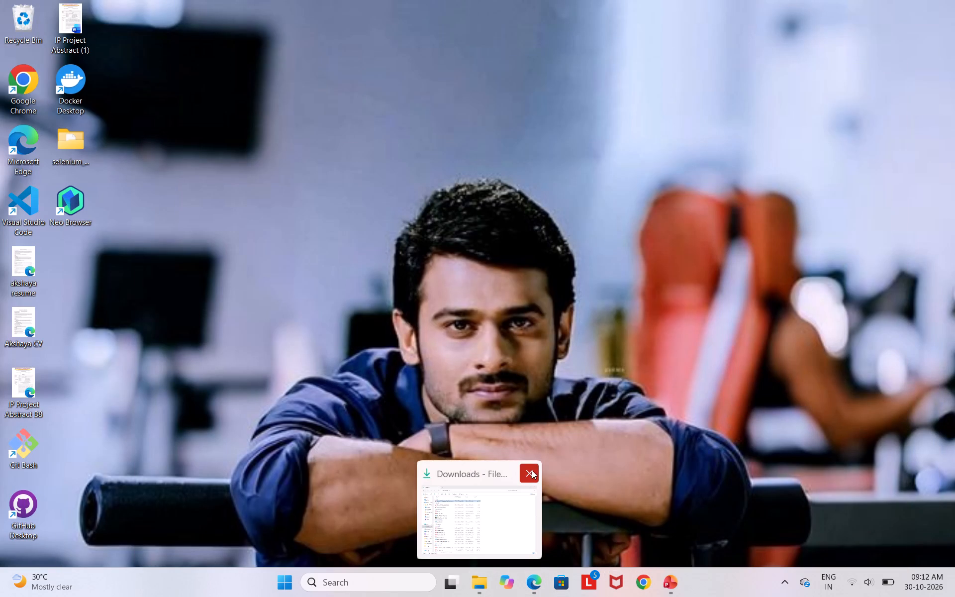
Close the Downloads window of File Explorer.
left_click(532, 470)
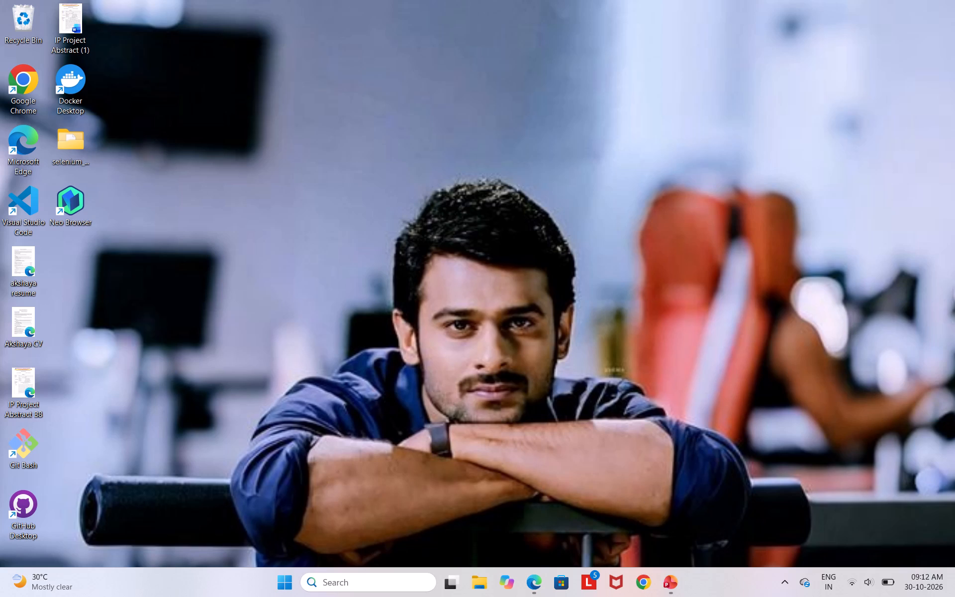
Shut down the computer.
left_click(289, 583)
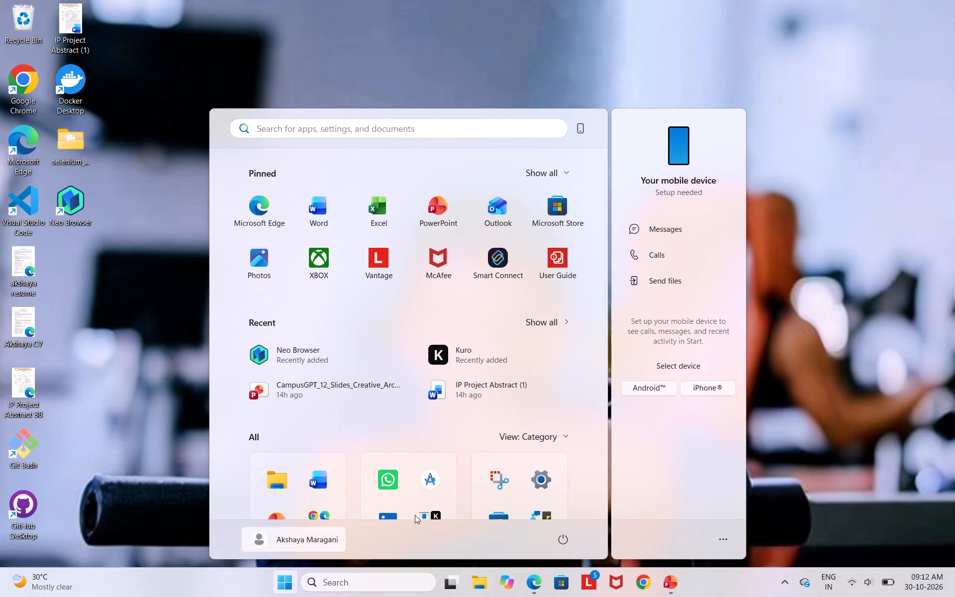
left_click(559, 539)
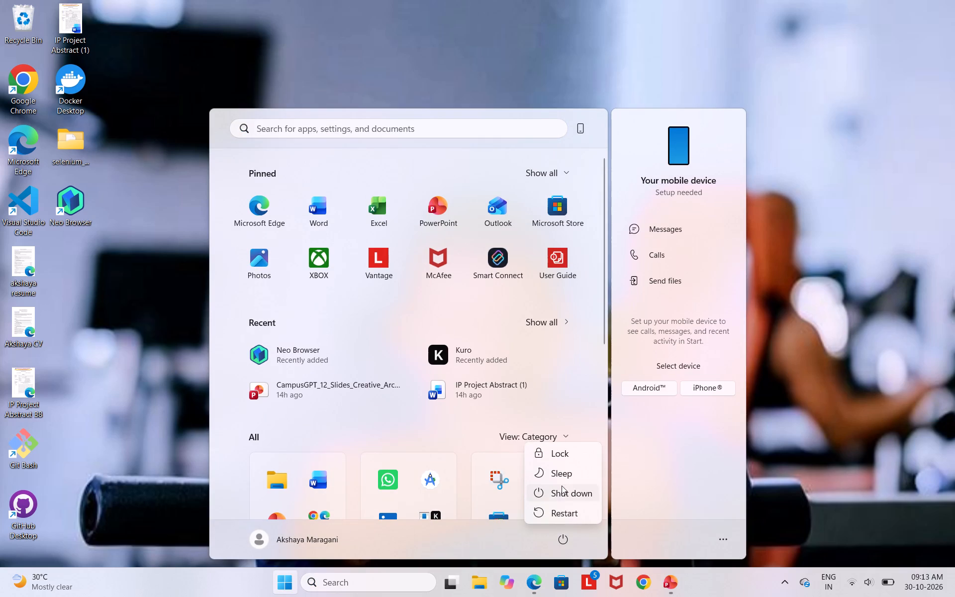
left_click(561, 491)
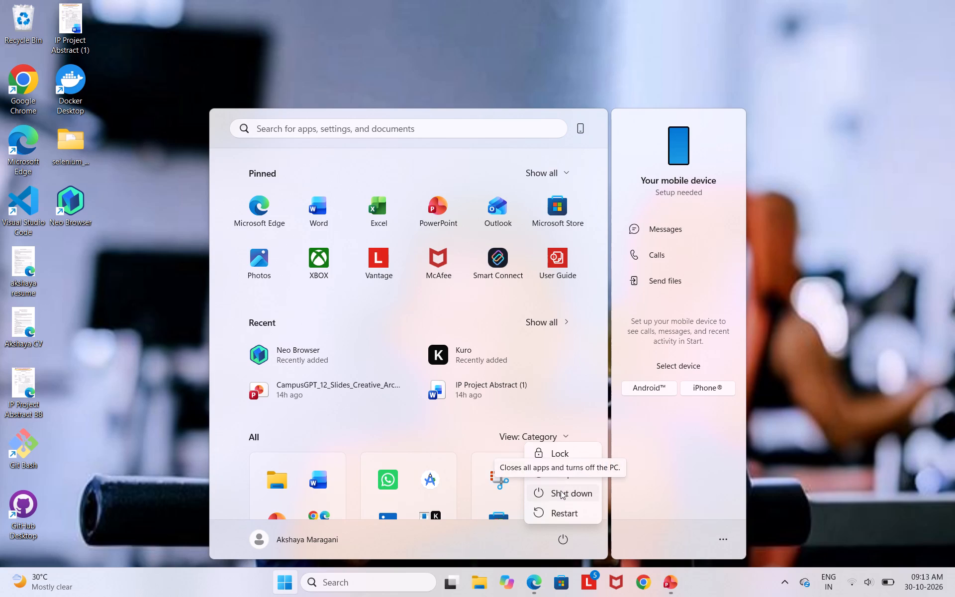